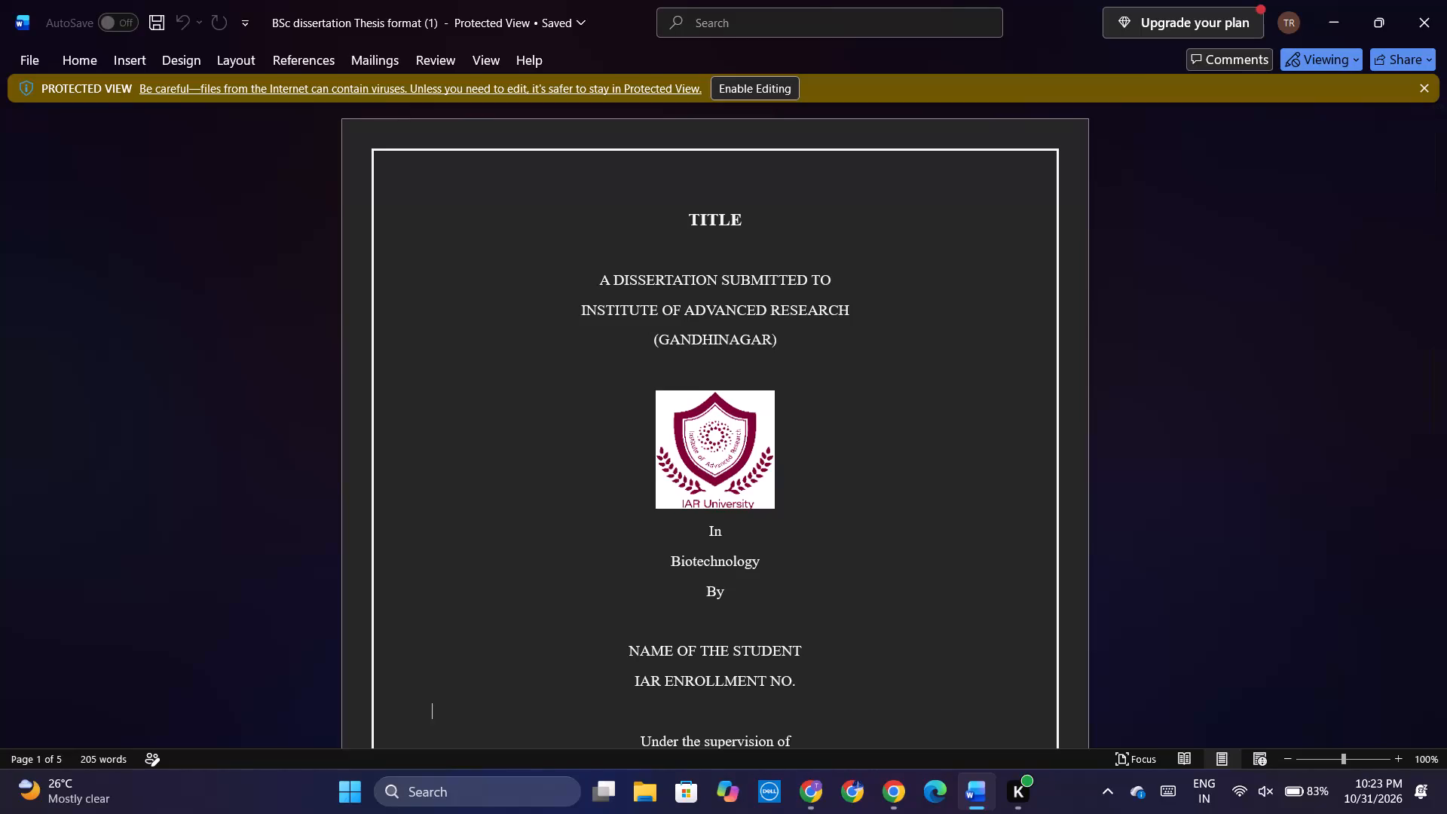
Look through the BSc dissertation thesis format from the title page to the Declaration page.
scroll(967, 705, "down", 5)
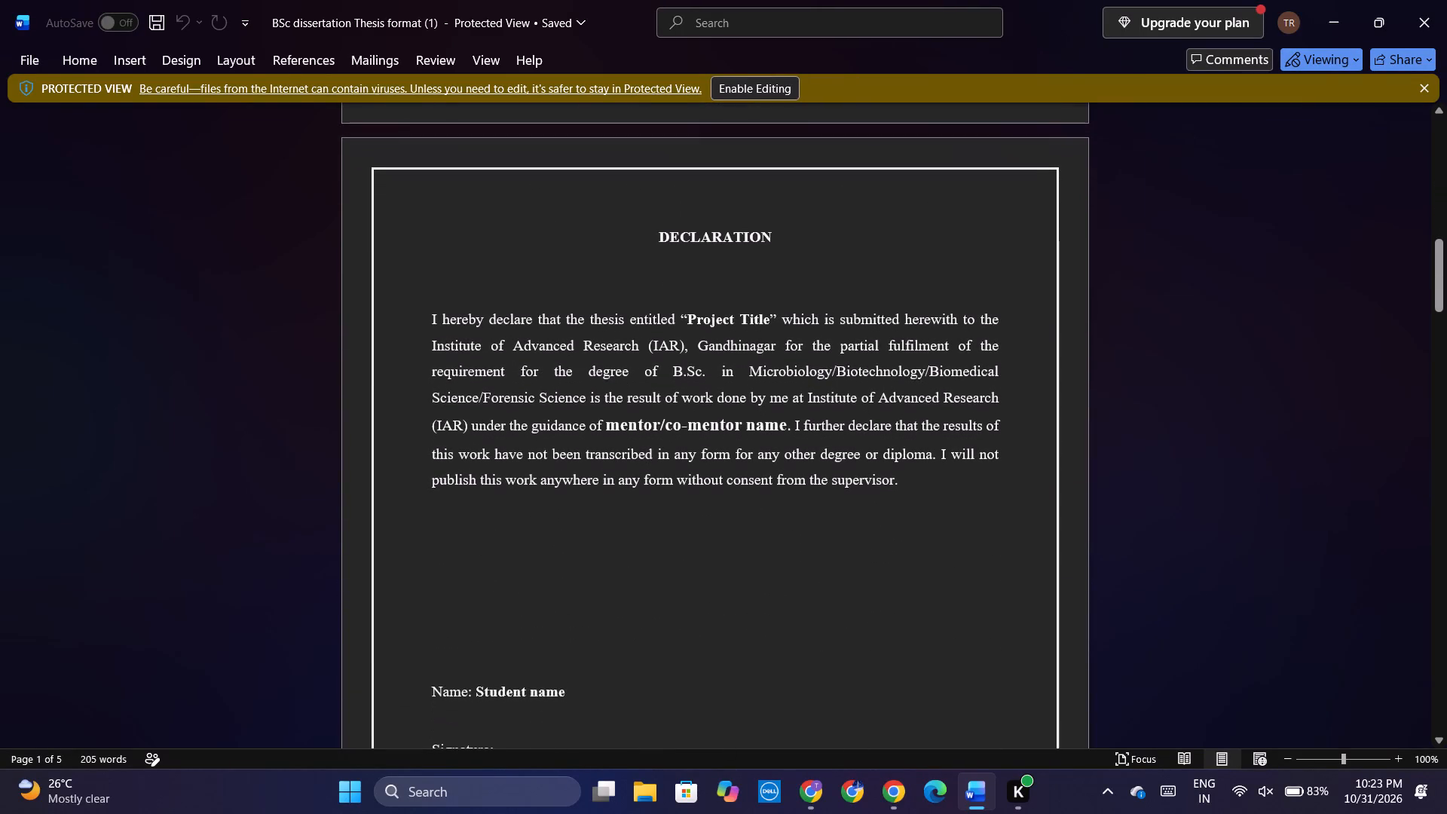
Return to the title page of the dissertation format and select the "TITLE" placeholder.
scroll(967, 705, "up", 10)
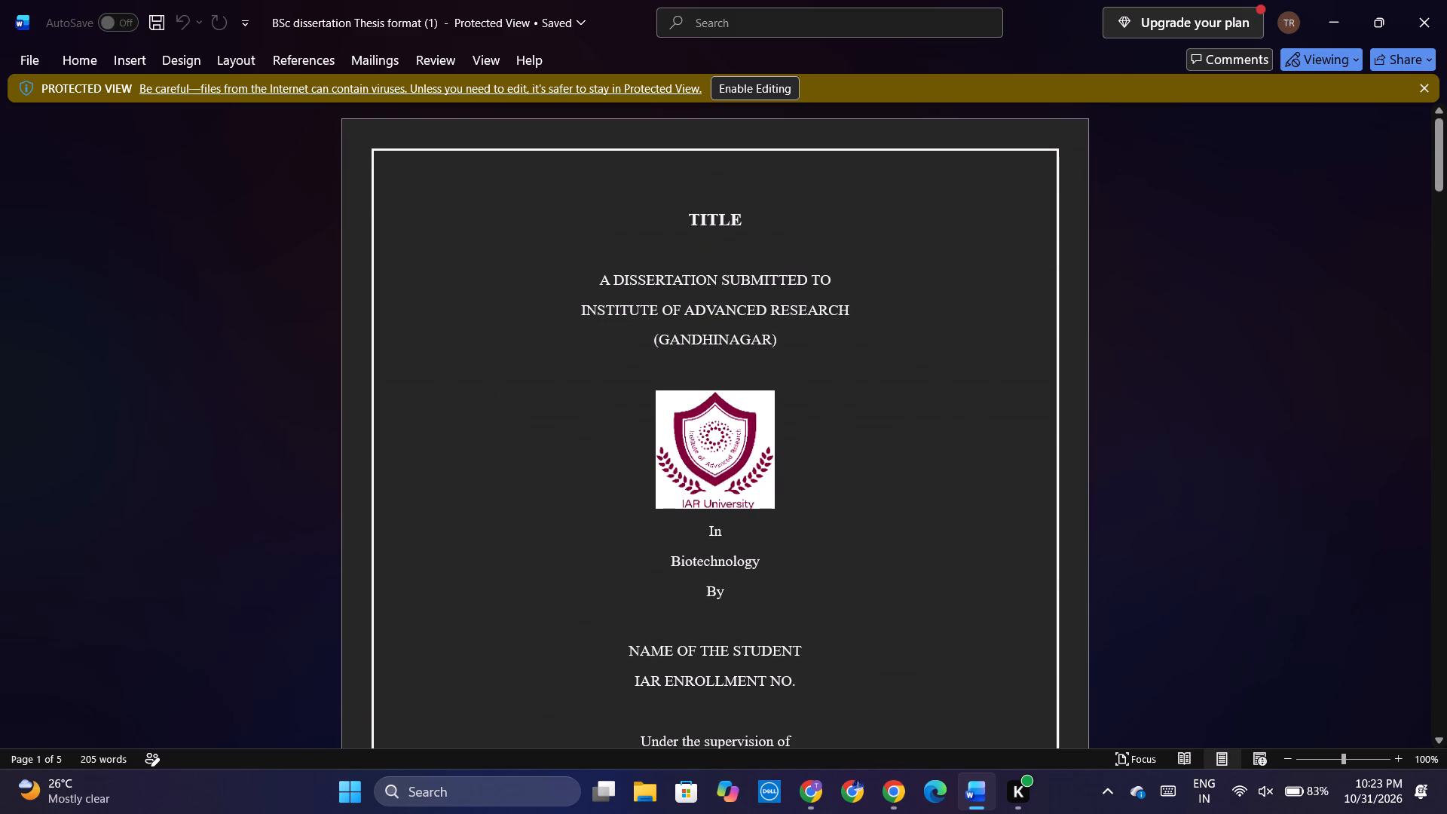
left_click_drag(743, 220, 684, 231)
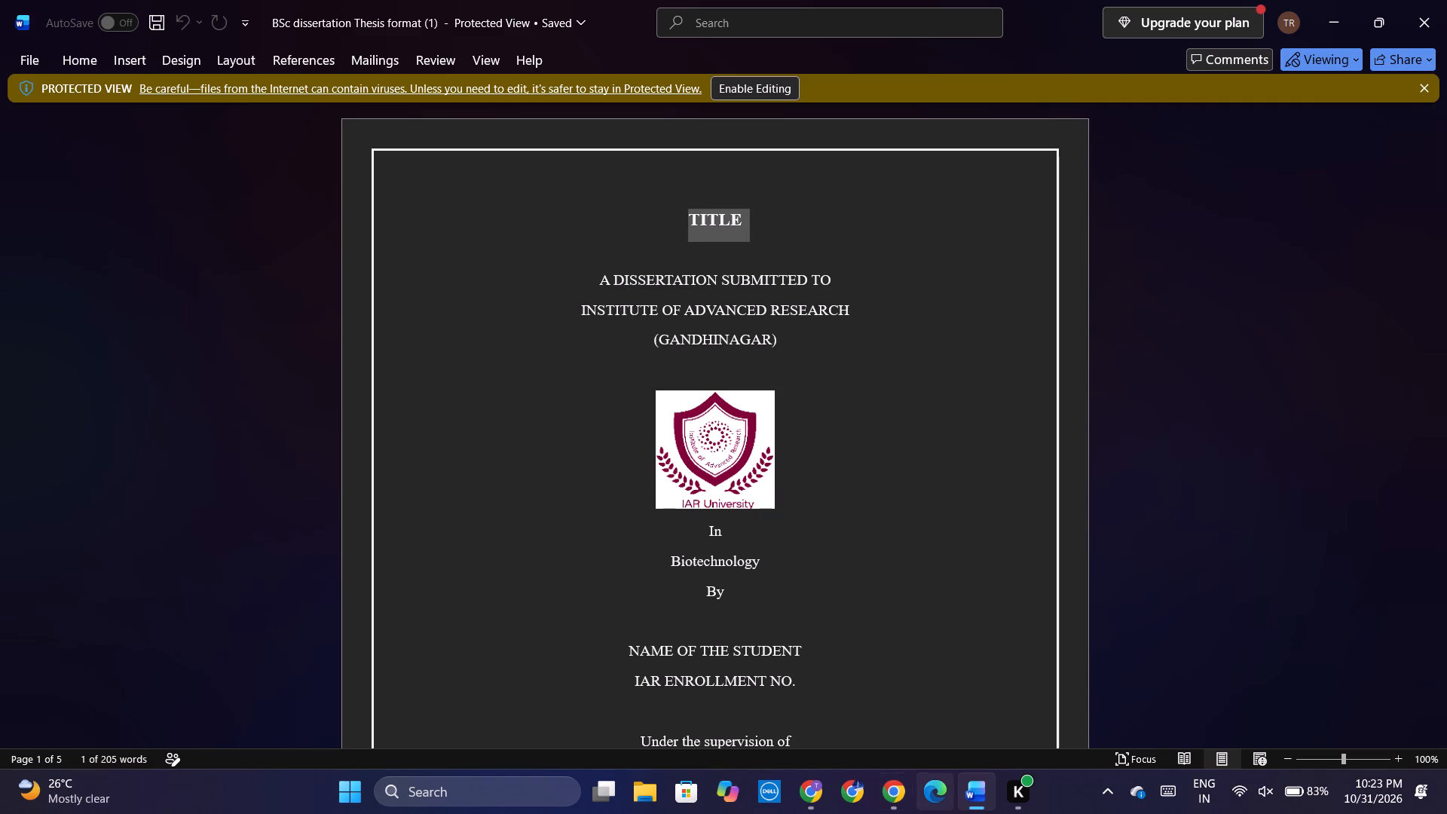
Switch to Chrome and view the workshop name and dates at the start of the Nextgenhelper Workshop 10/2026 page.
left_click(889, 803)
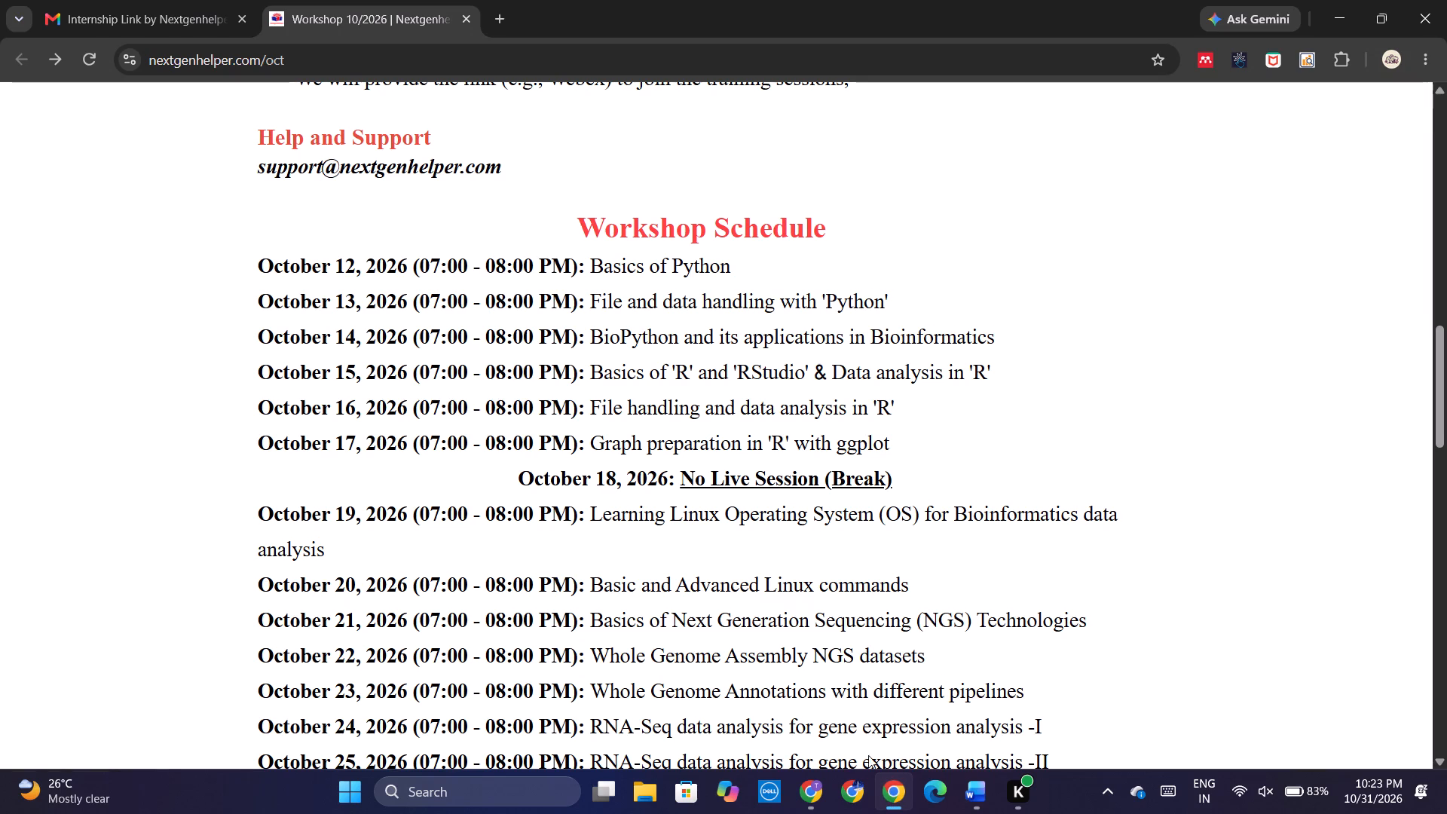
scroll(715, 546, "up", 8)
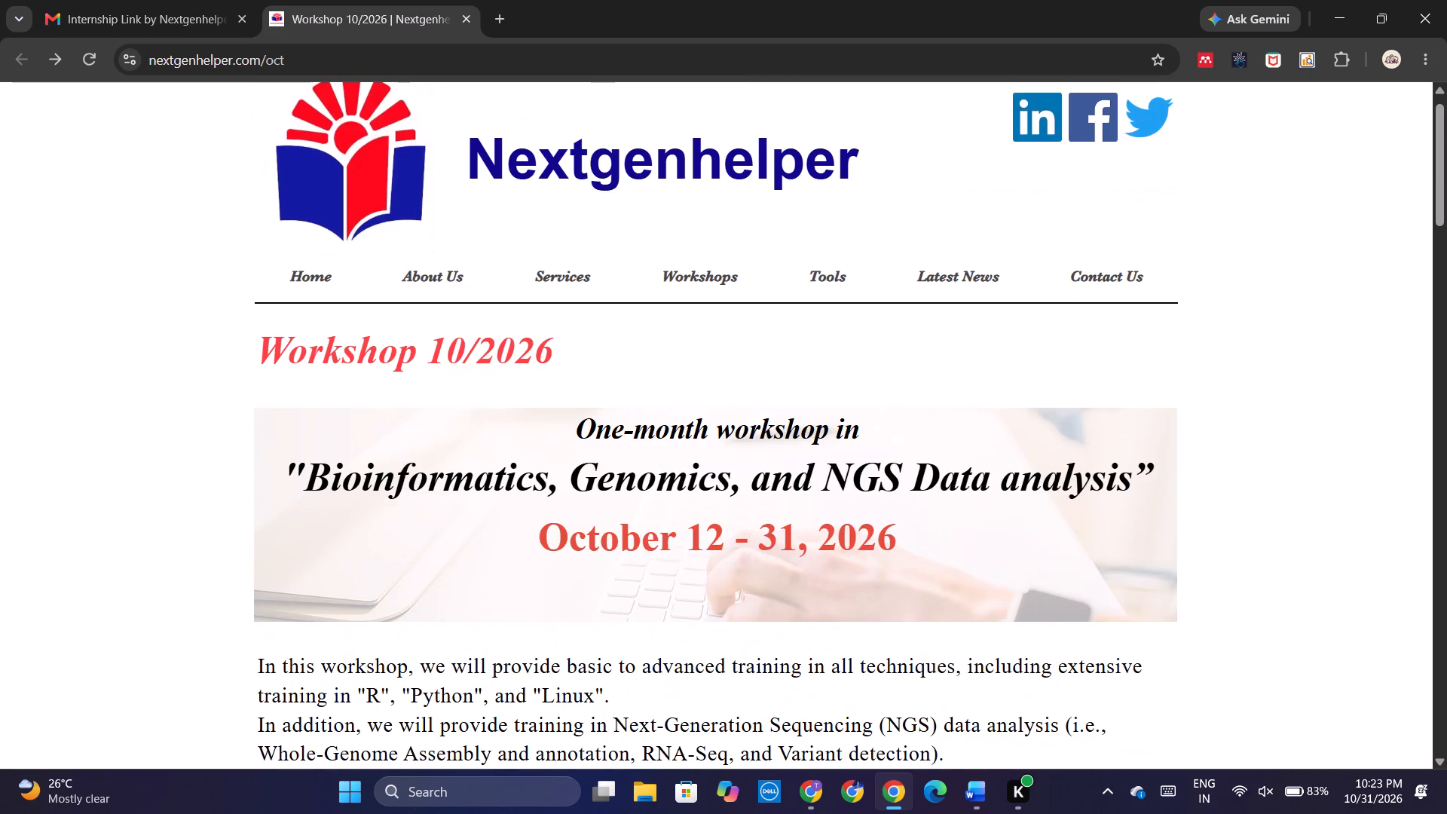
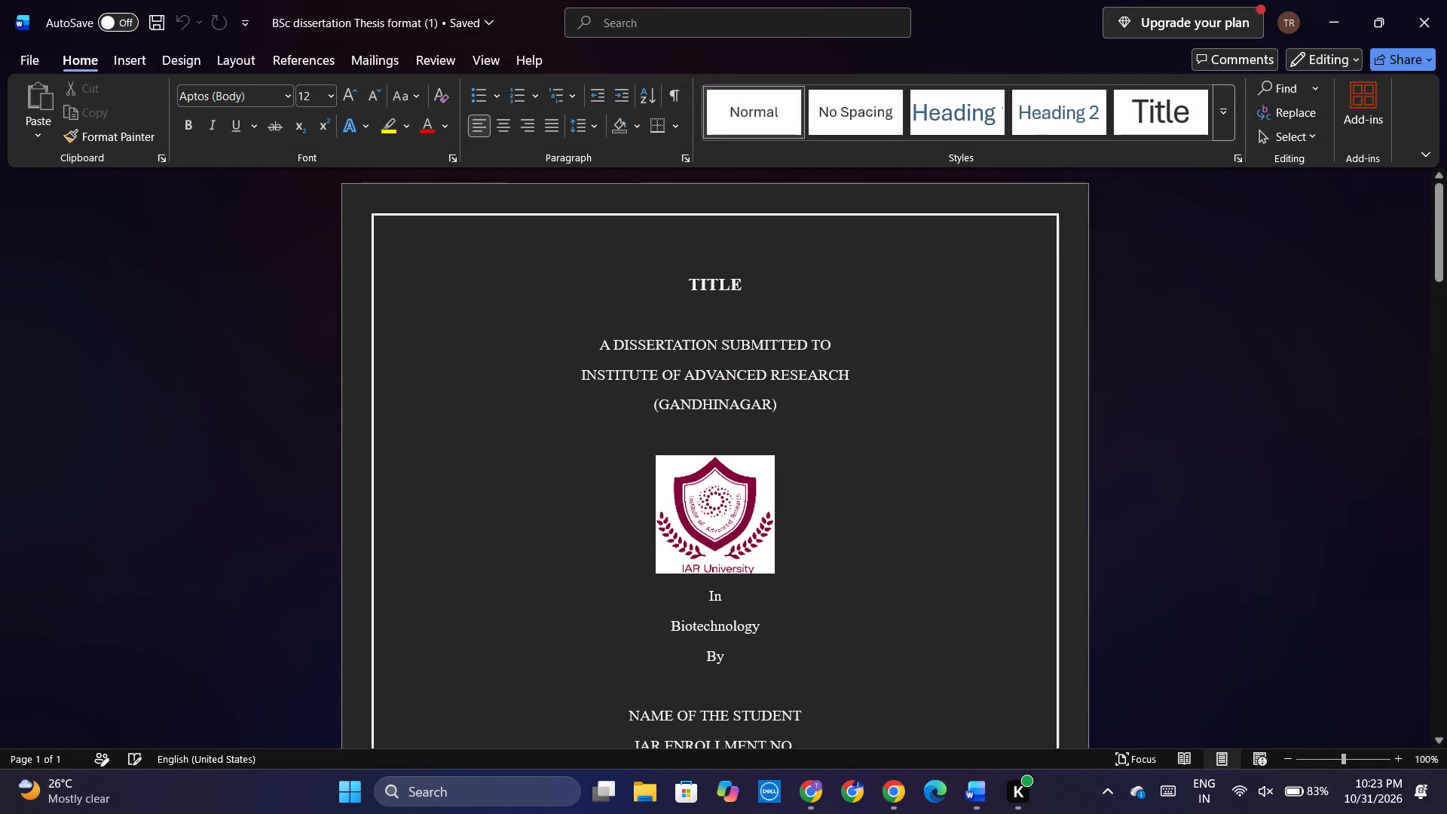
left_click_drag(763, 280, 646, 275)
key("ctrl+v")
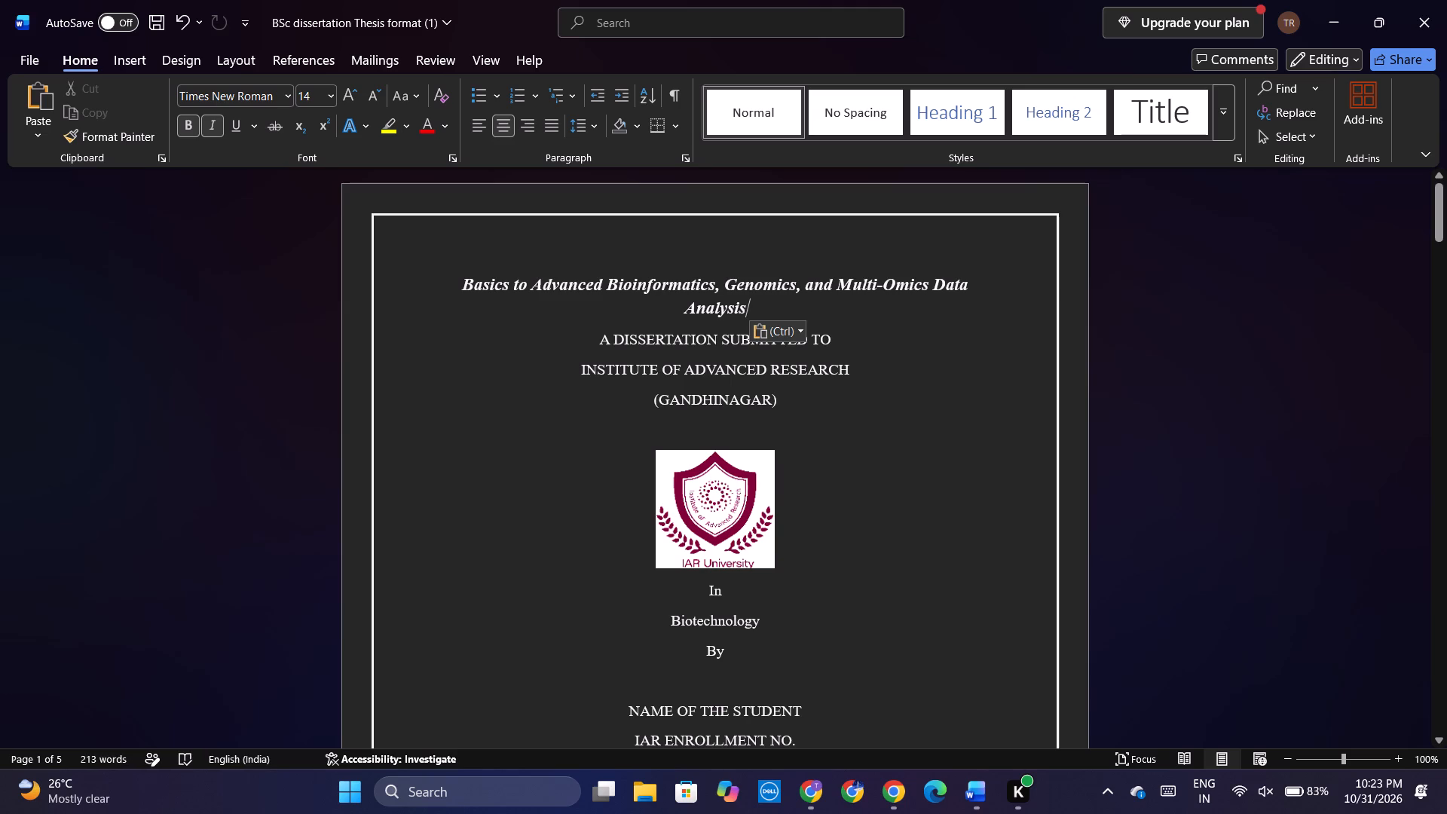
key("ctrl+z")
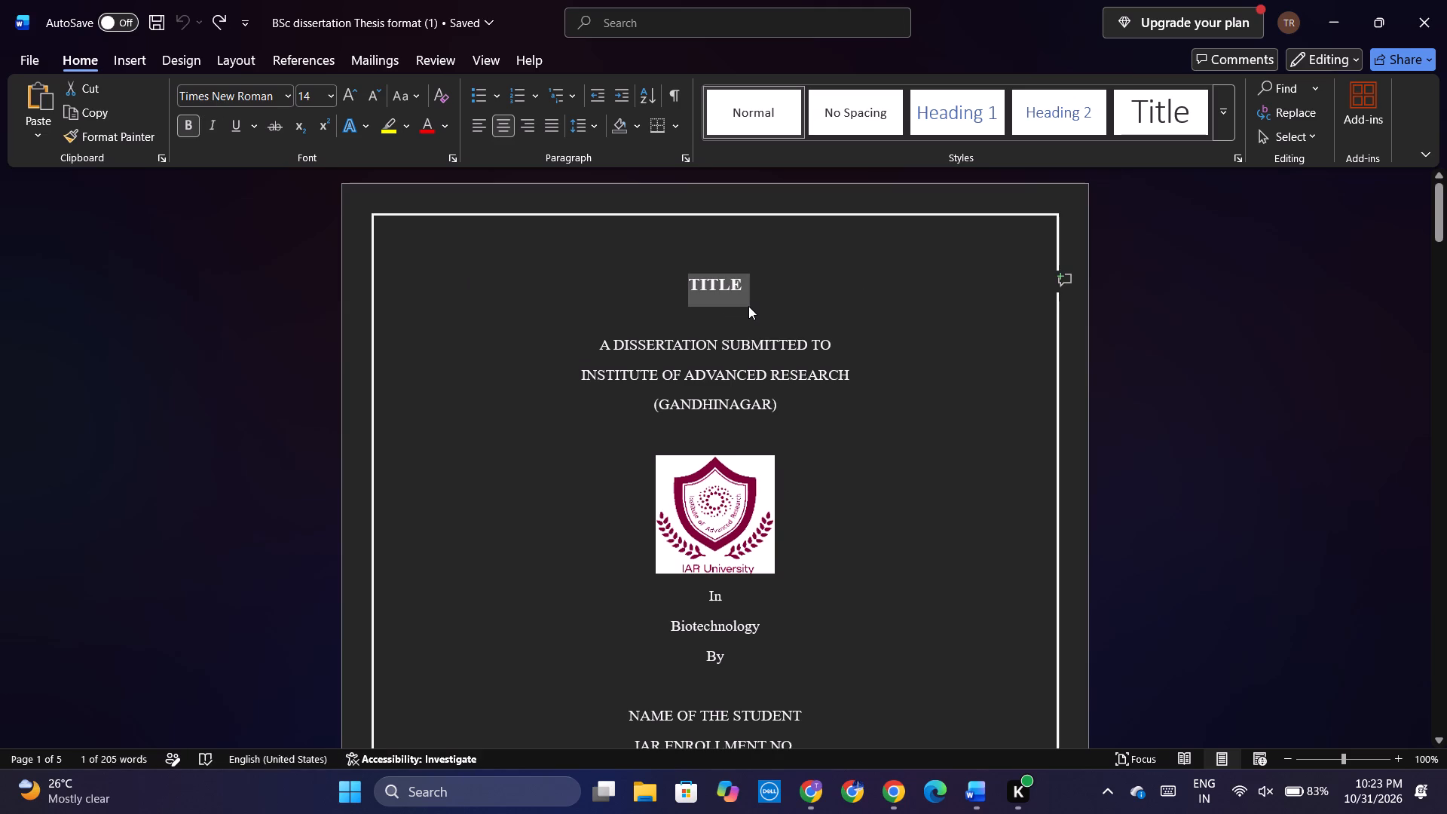
Replace the TITLE placeholder on the title page with the copied text "Basics to Advanced Bioinformatics, Genomics, and Multi-Omics Data Analysis".
left_click(748, 306)
triple_click(748, 306)
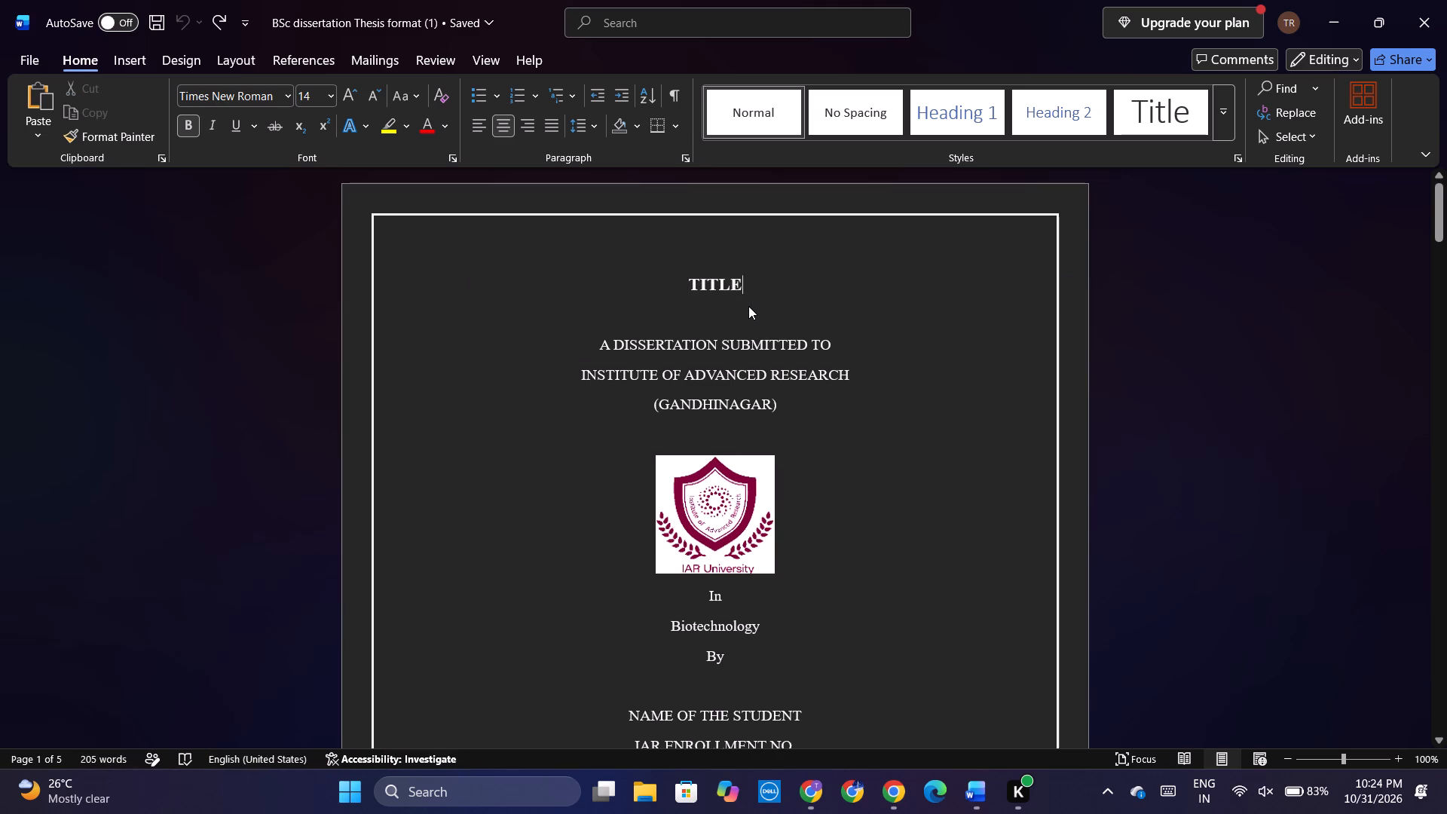
key("ctrl+v")
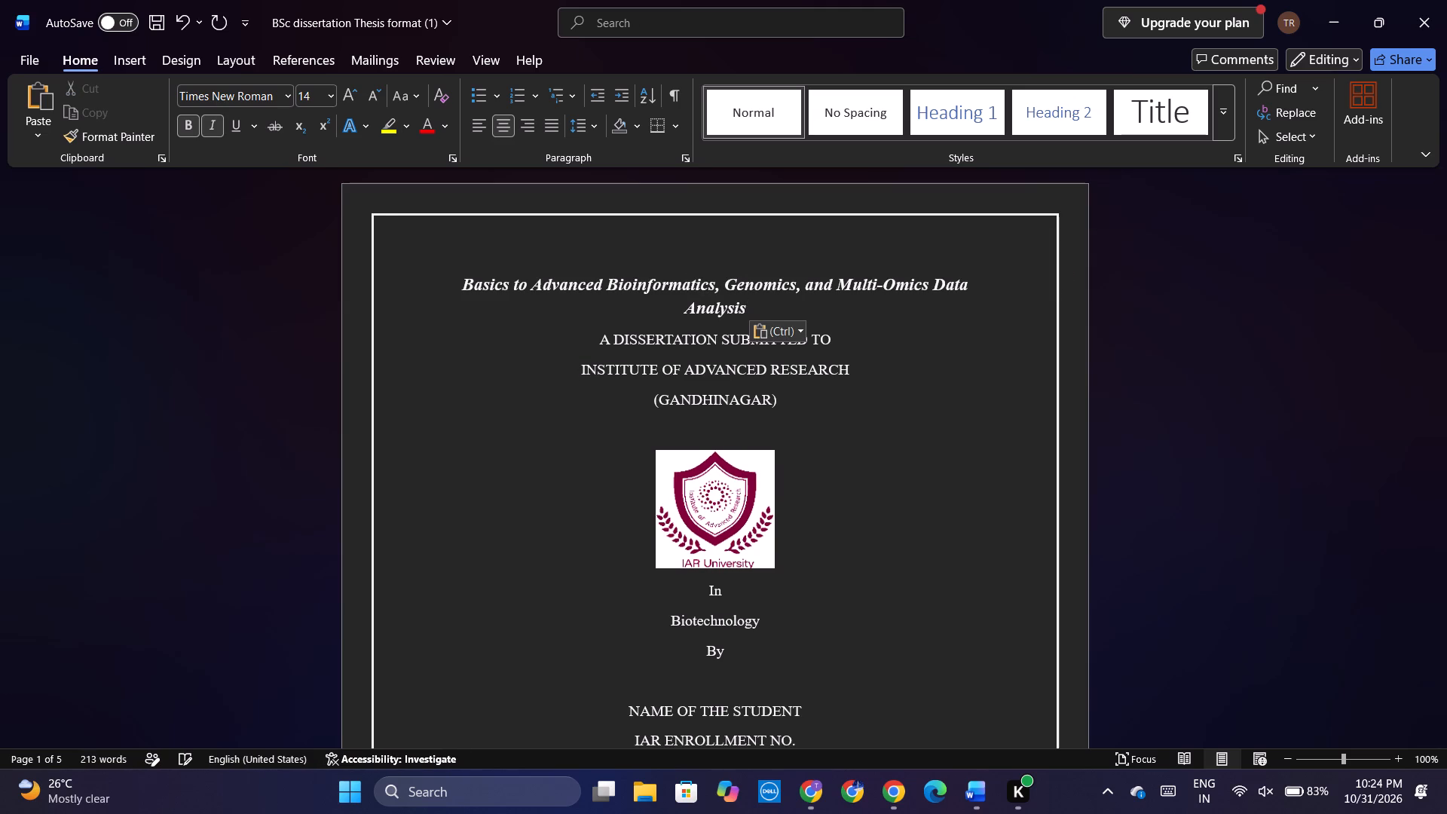
Remove the italic formatting from the entire two-line dissertation title on the title page.
left_click(276, 98)
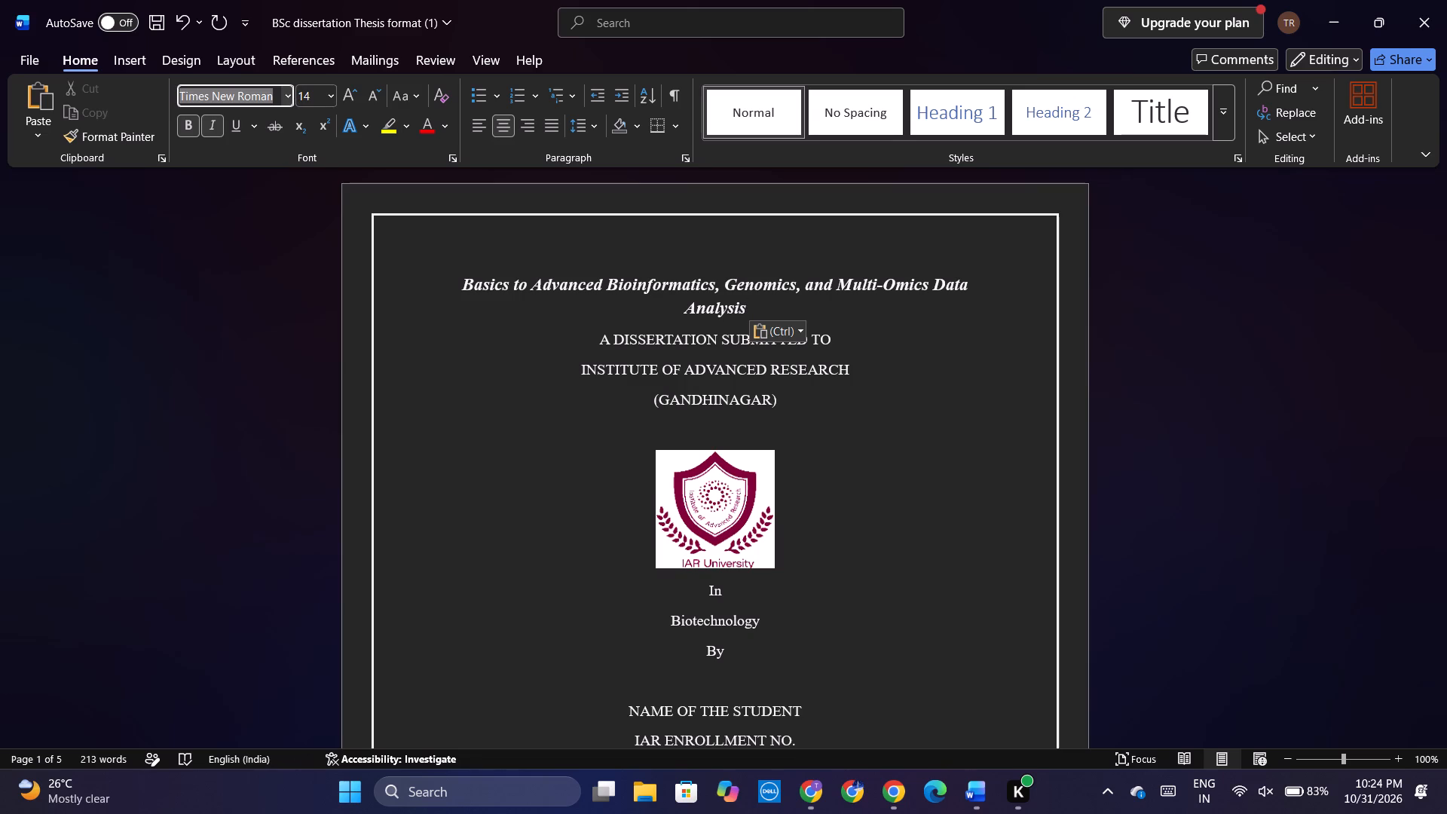
left_click(213, 127)
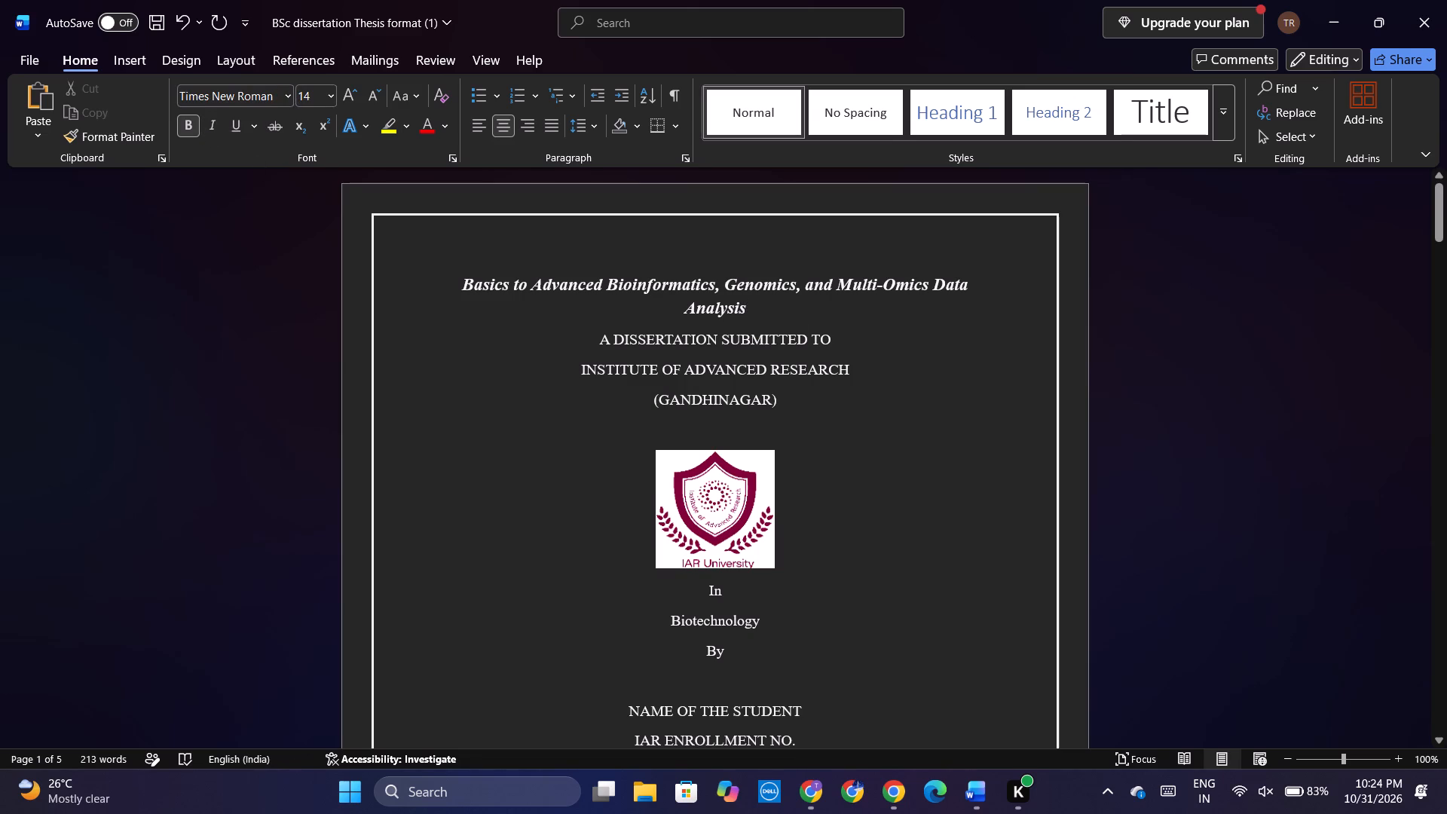
left_click_drag(771, 315, 507, 278)
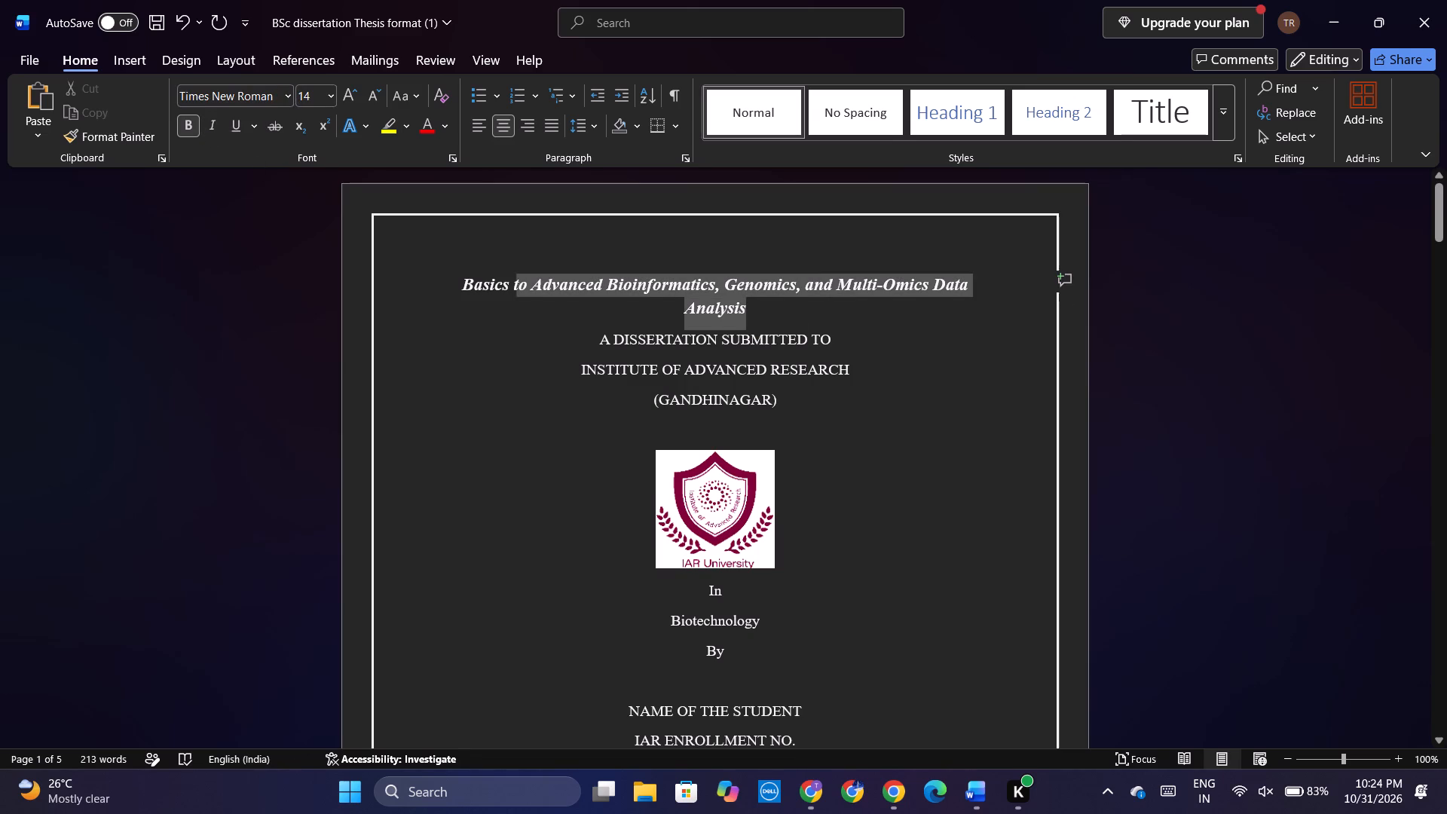
left_click_drag(507, 278, 456, 286)
key("ctrl+i")
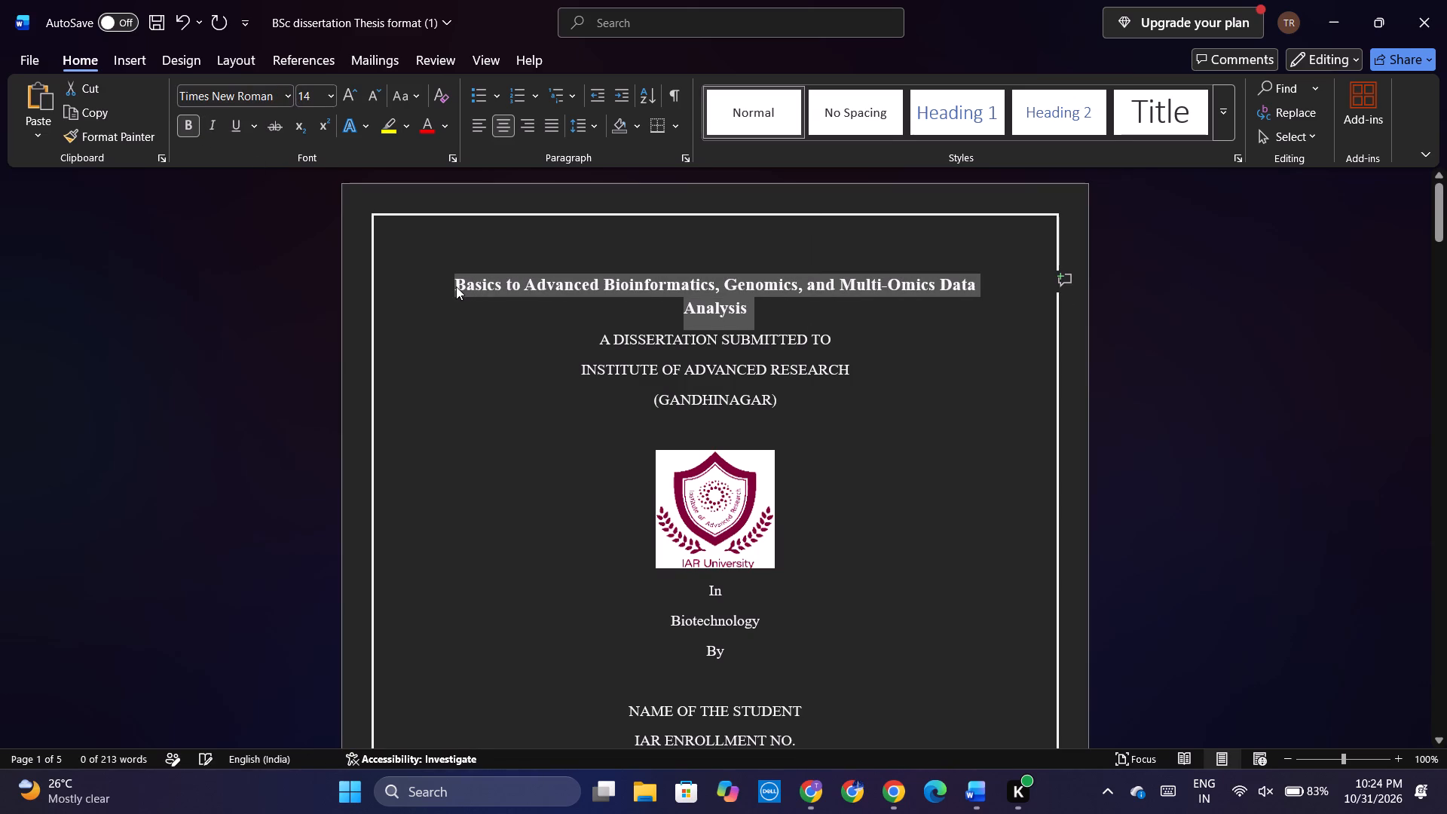
left_click(615, 329)
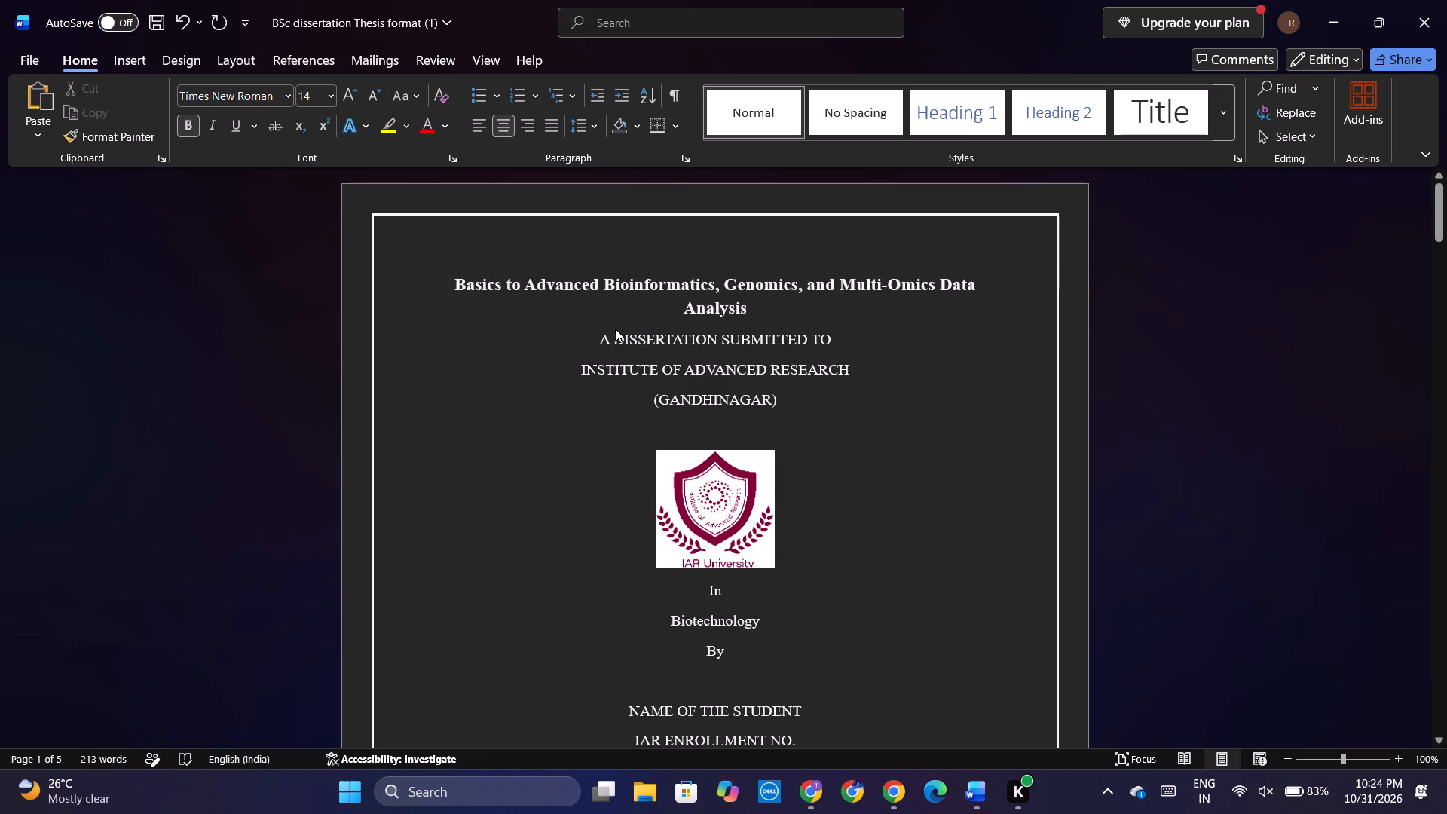
Select the "NAME OF THE STUDENT" placeholder line on the title page.
scroll(672, 538, "down", 2)
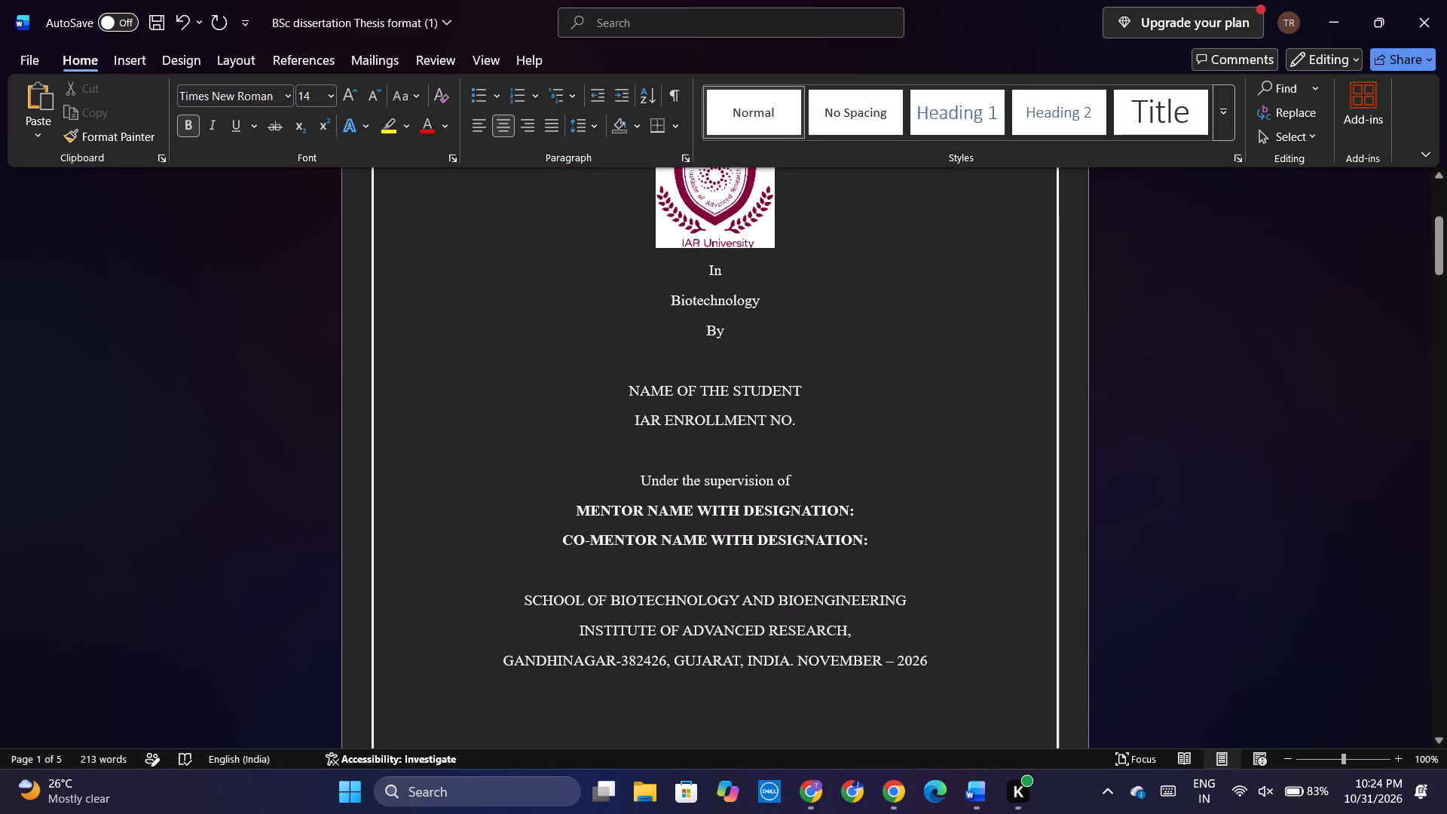
left_click_drag(797, 387, 653, 395)
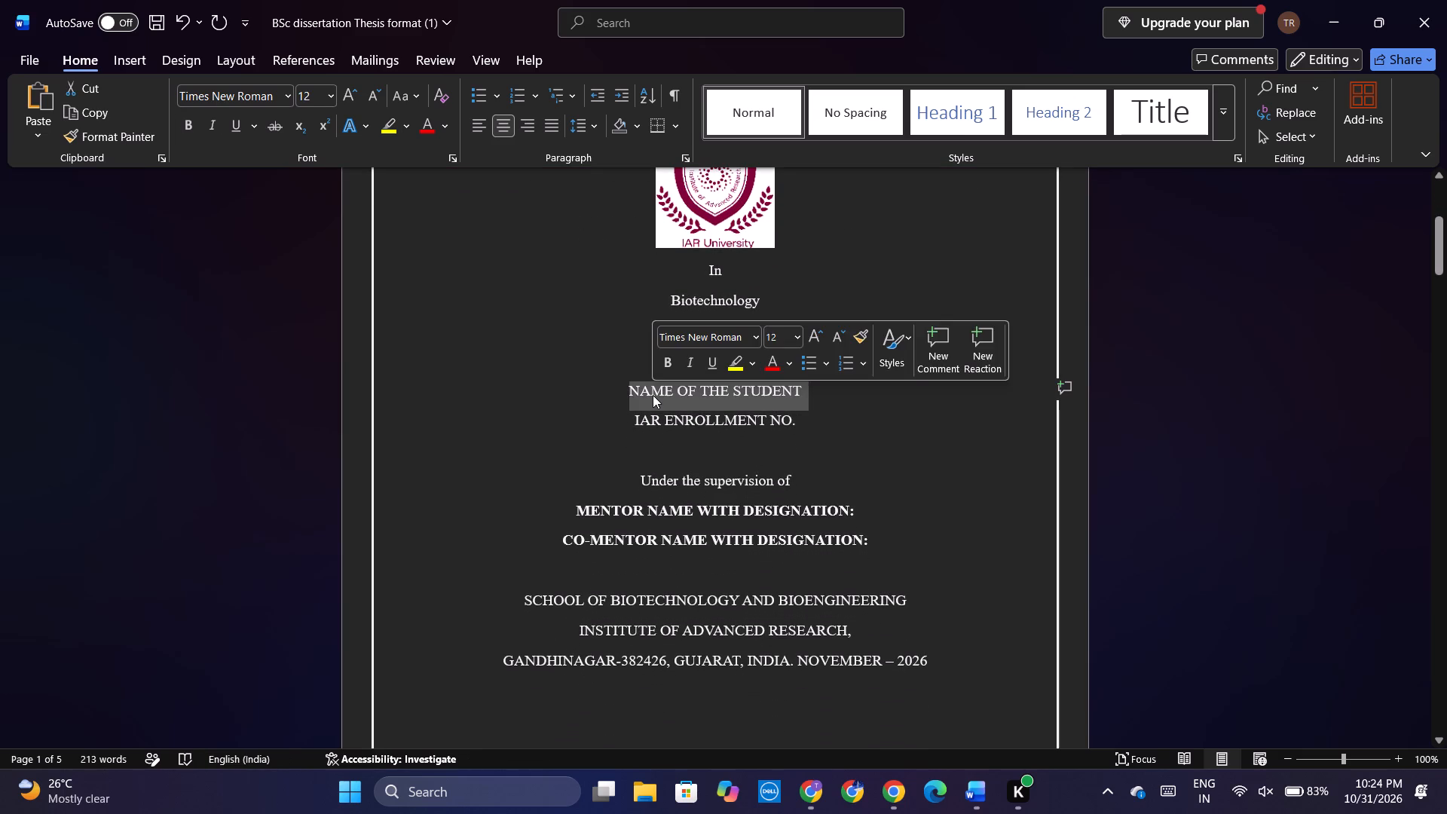
Replace the selected "NAME OF THE STUDENT" placeholder on the title page with the student's full name in capitals.
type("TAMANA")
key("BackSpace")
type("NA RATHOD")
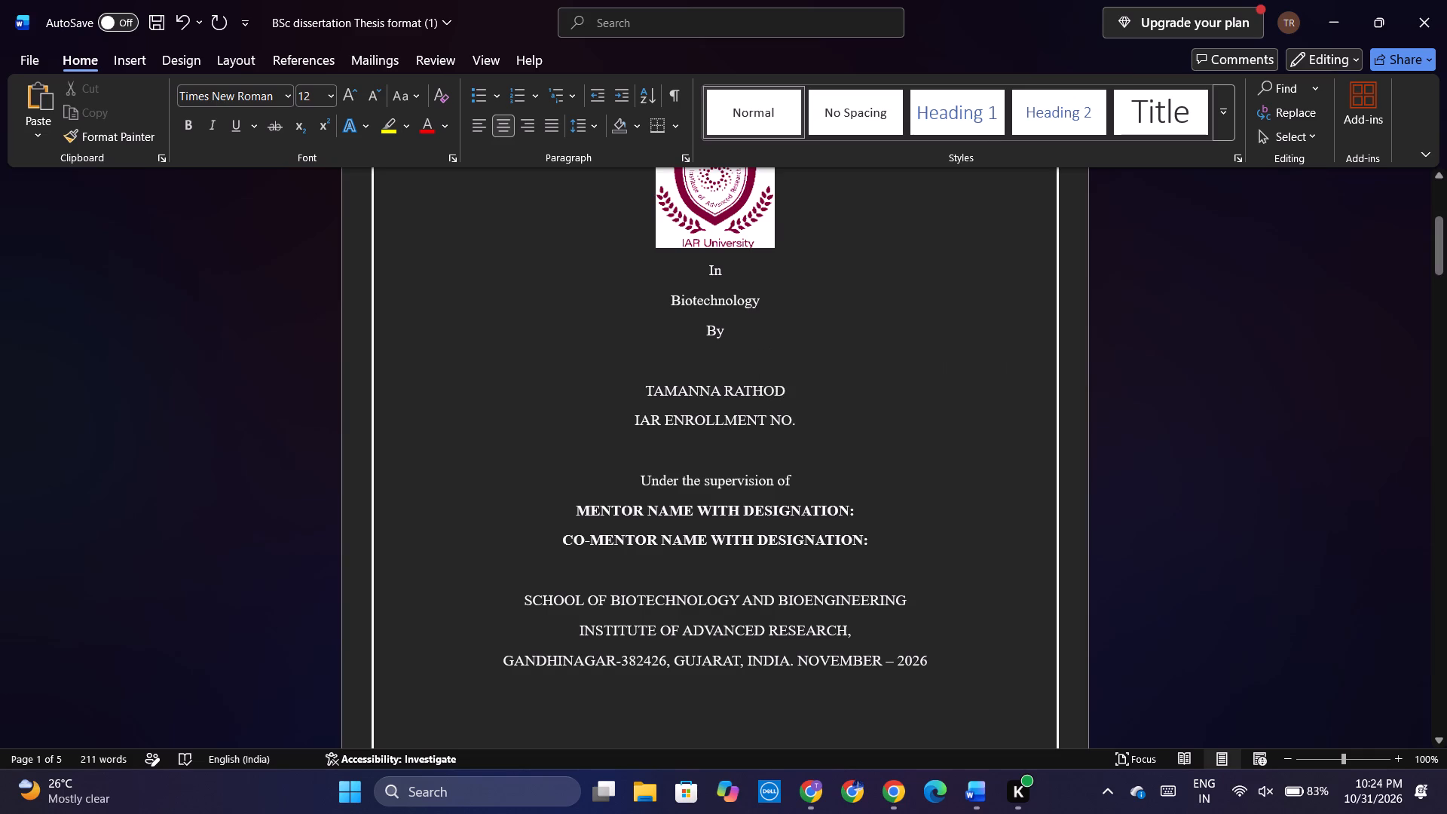
Replace the "IAR ENROLLMENT NO." placeholder below the student's name with the student's IAR enrollment number.
left_click(799, 421)
left_click_drag(799, 421, 795, 421)
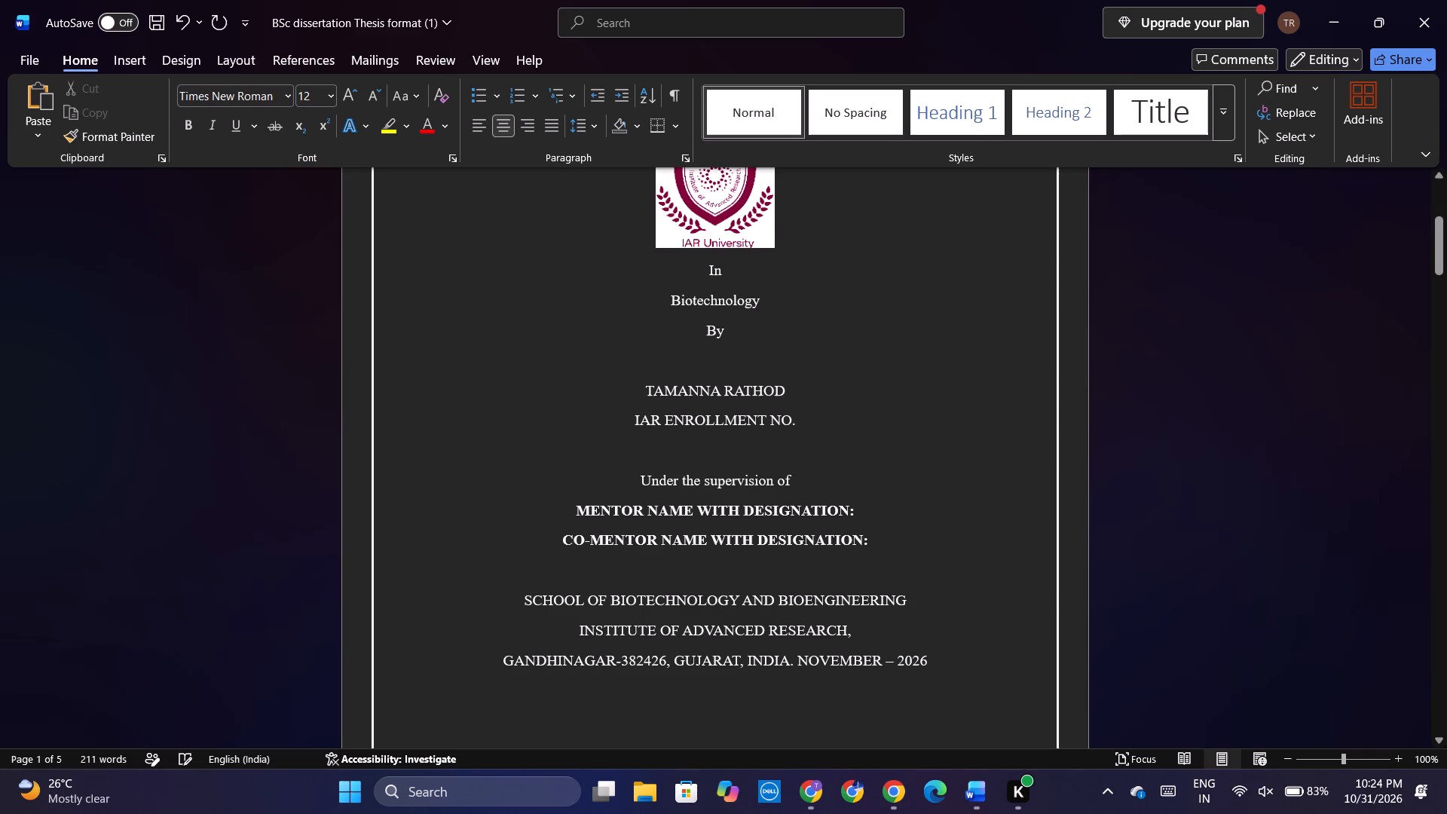
left_click_drag(795, 421, 635, 417)
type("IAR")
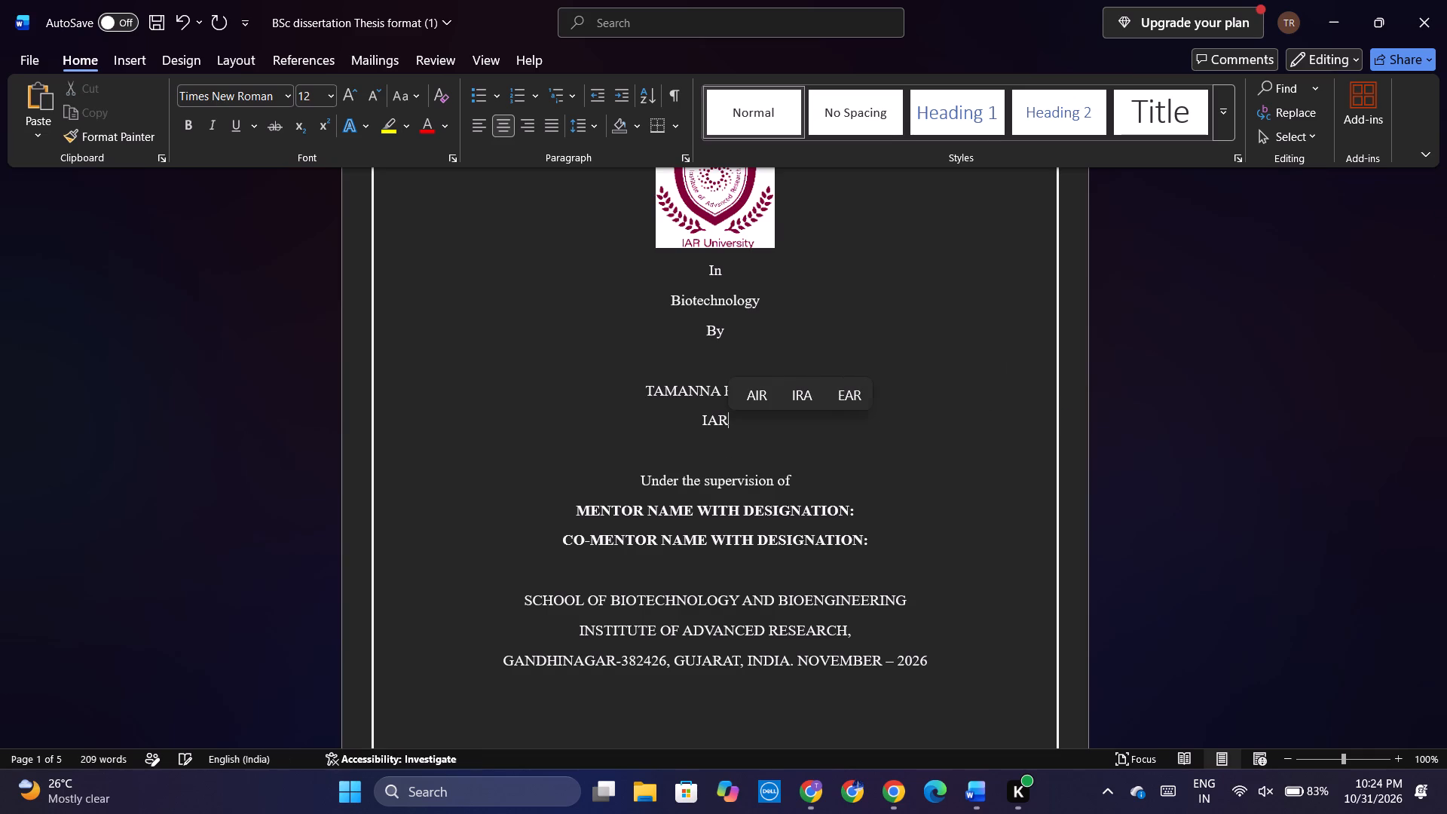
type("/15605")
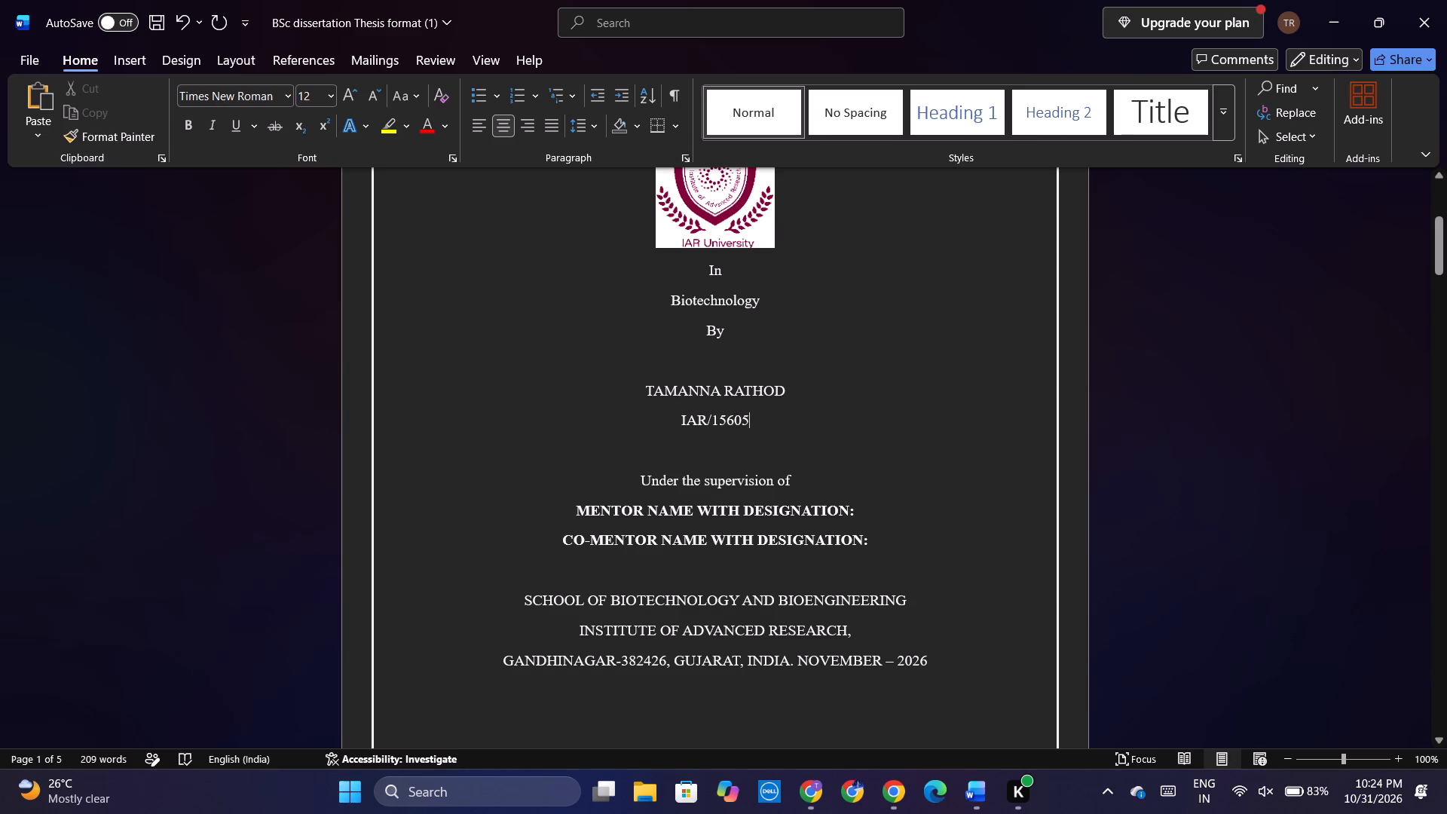
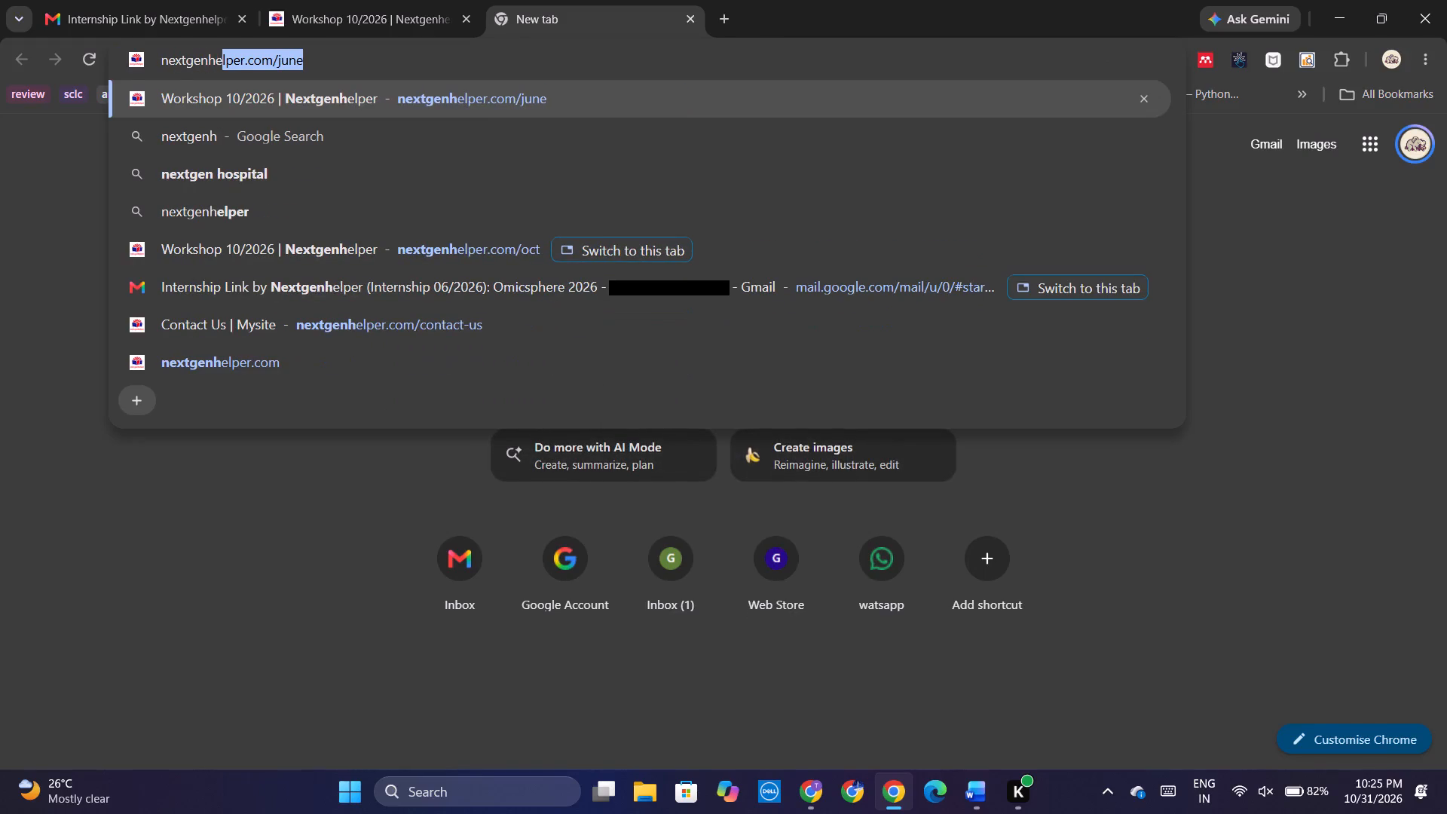
Search the web for "nextgenhelper owner" and open the Nextgenhelper Team page from the results.
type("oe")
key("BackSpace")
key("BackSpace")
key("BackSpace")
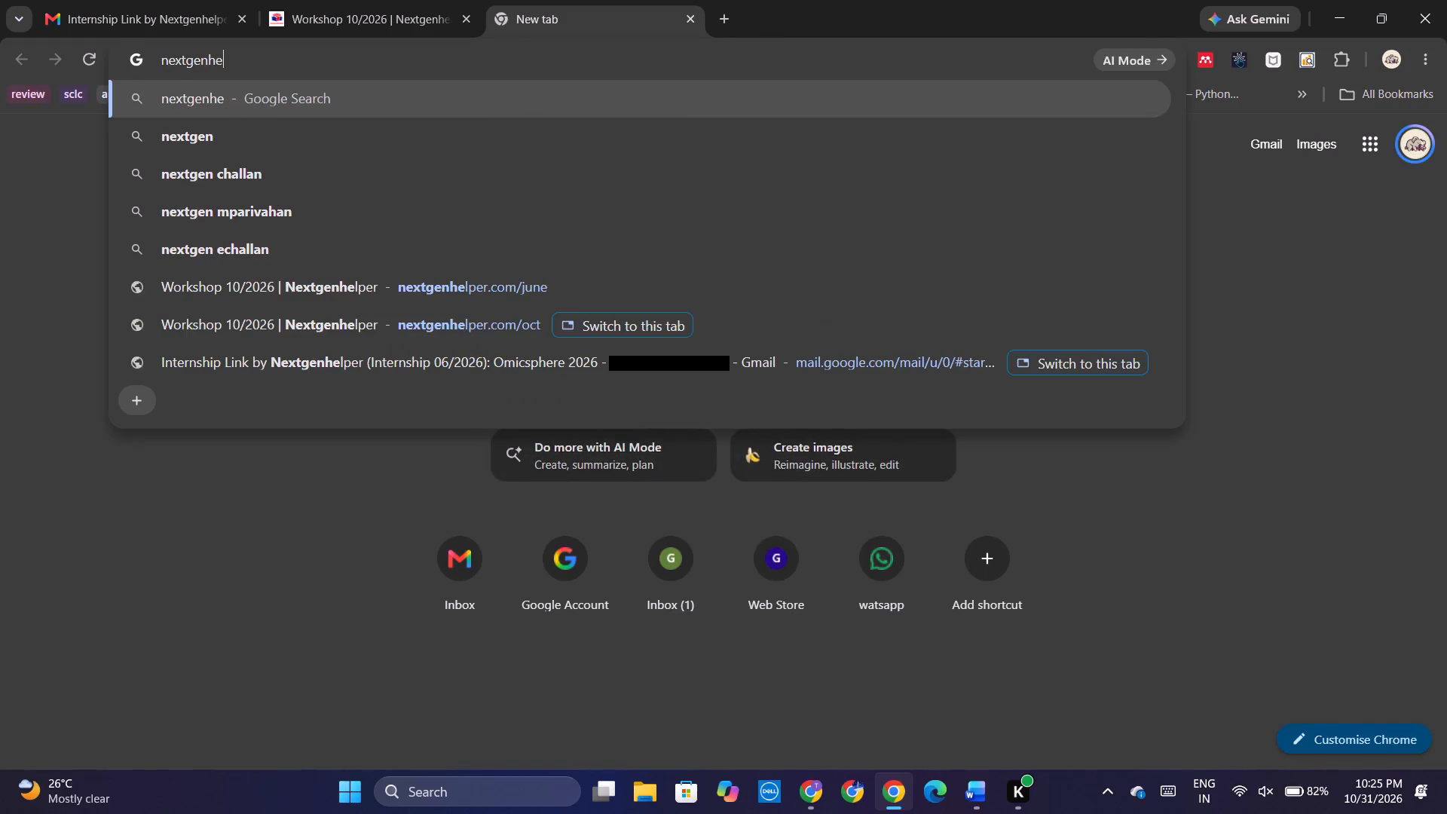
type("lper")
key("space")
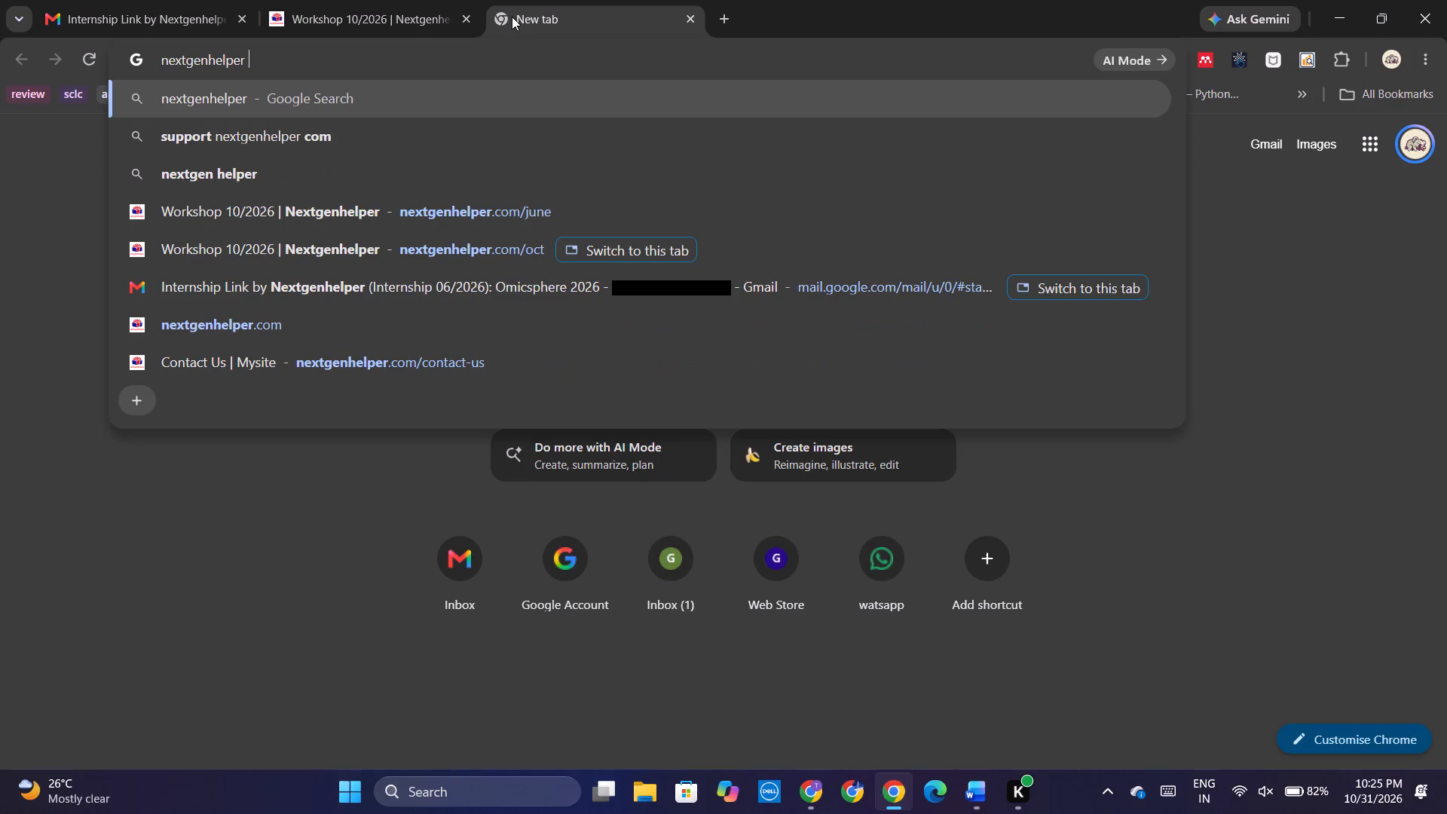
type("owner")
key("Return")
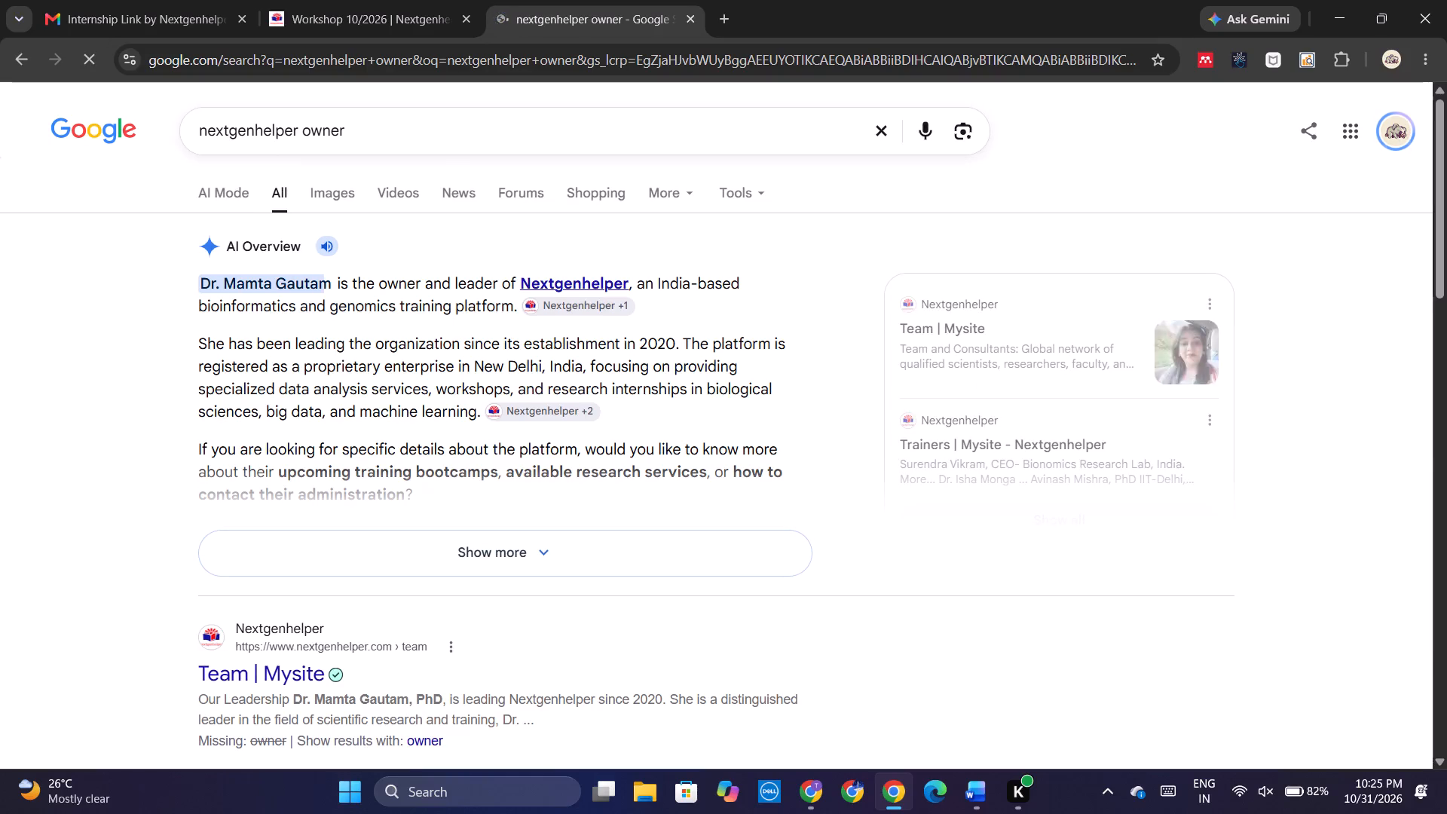
left_click(228, 672)
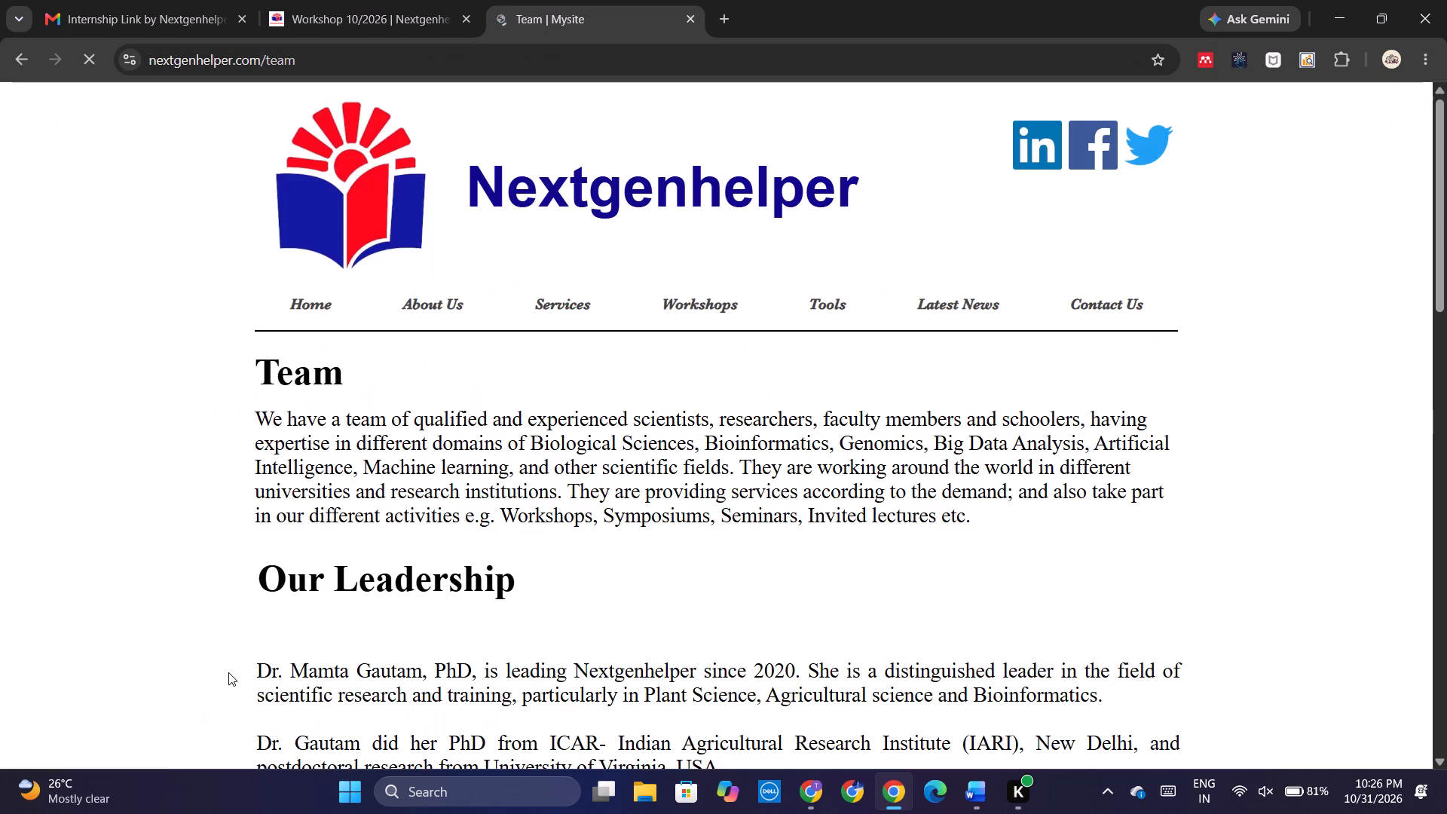
Copy the leader's name with "Dr." and "PhD" from Our Leadership and paste it after "MENTOR NAME WITH DESIGNATION:" in the Word title page.
scroll(228, 672, "down", 4)
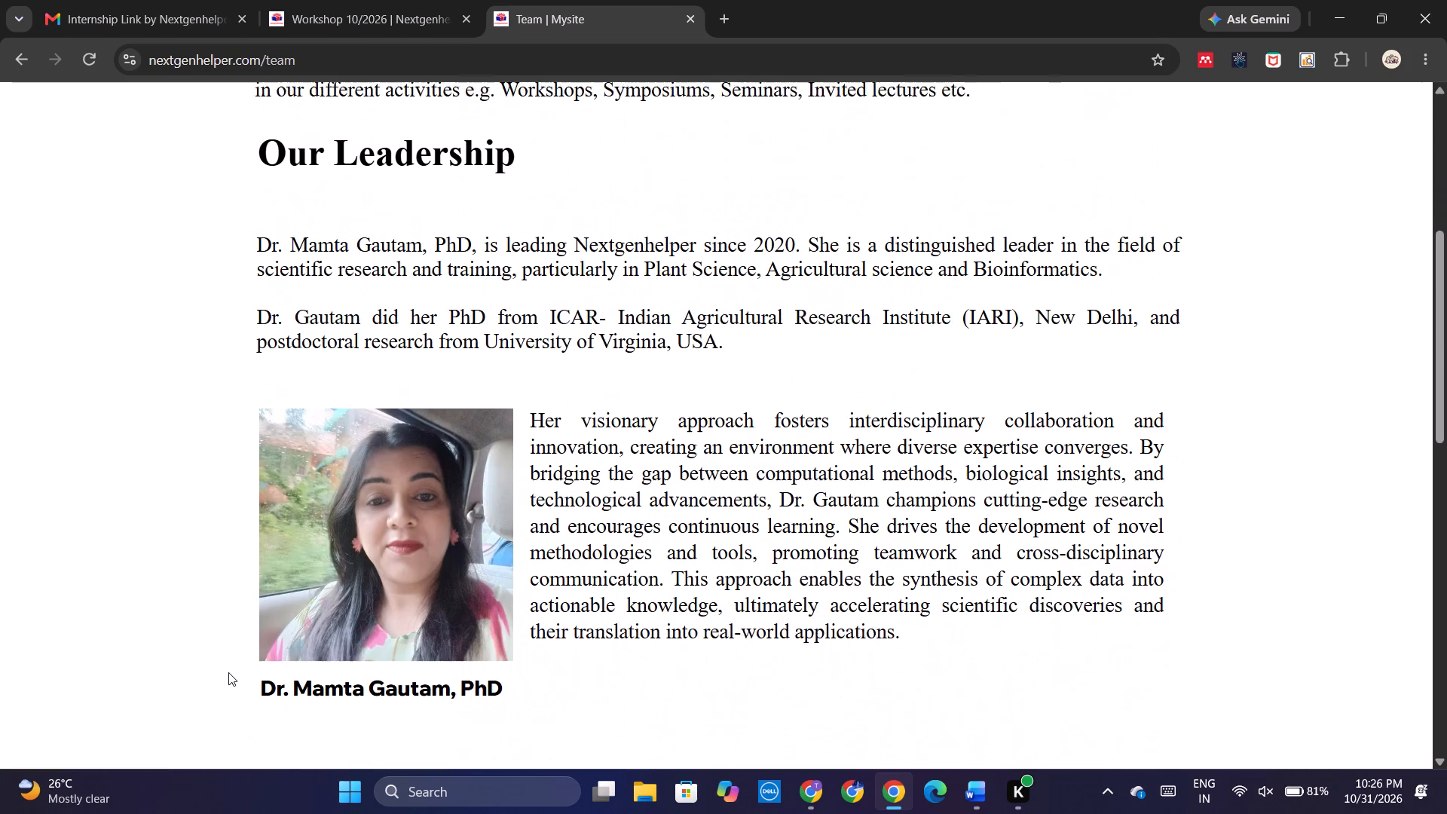
scroll(228, 672, "down", 4)
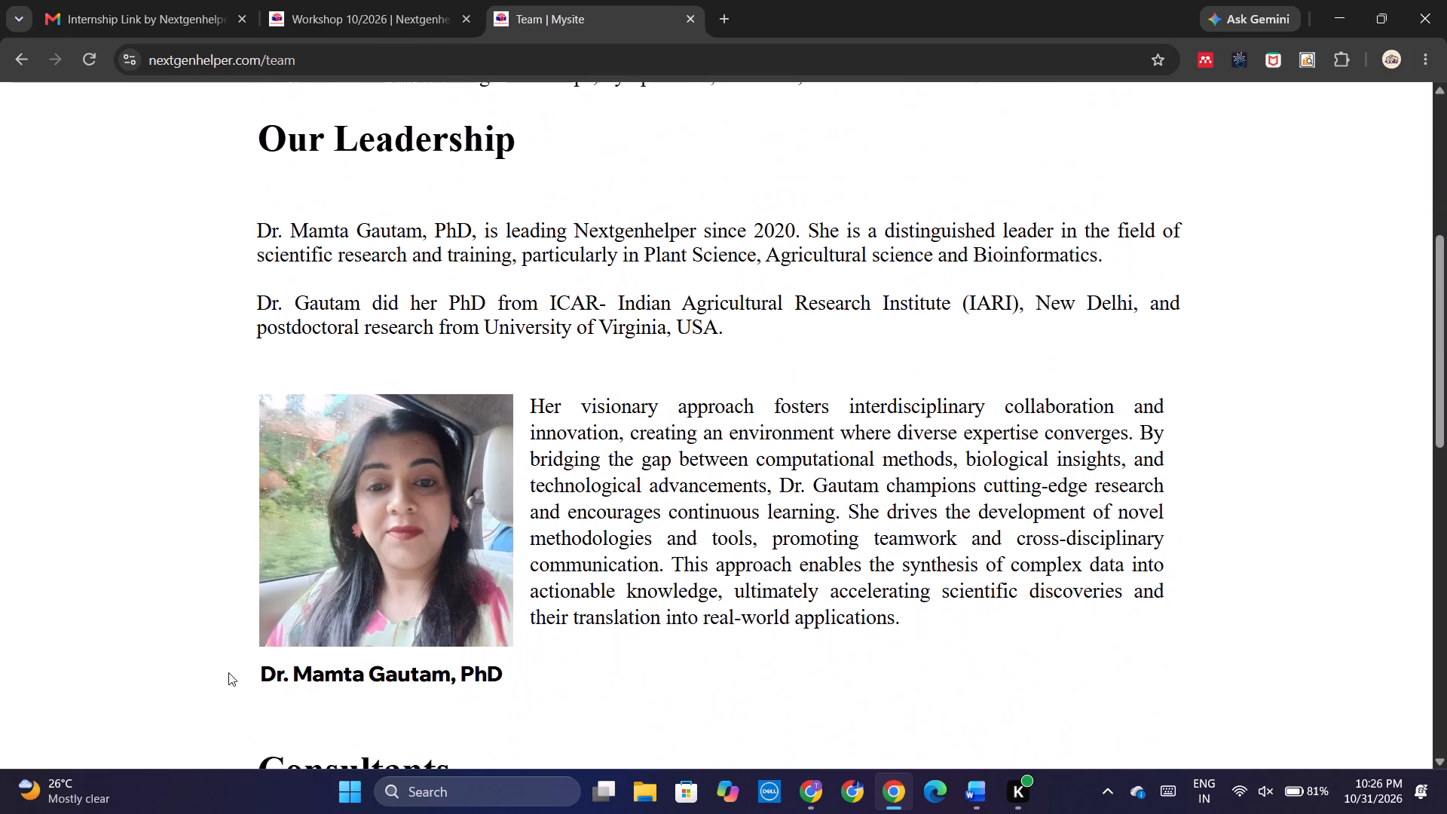
scroll(228, 672, "down", 1)
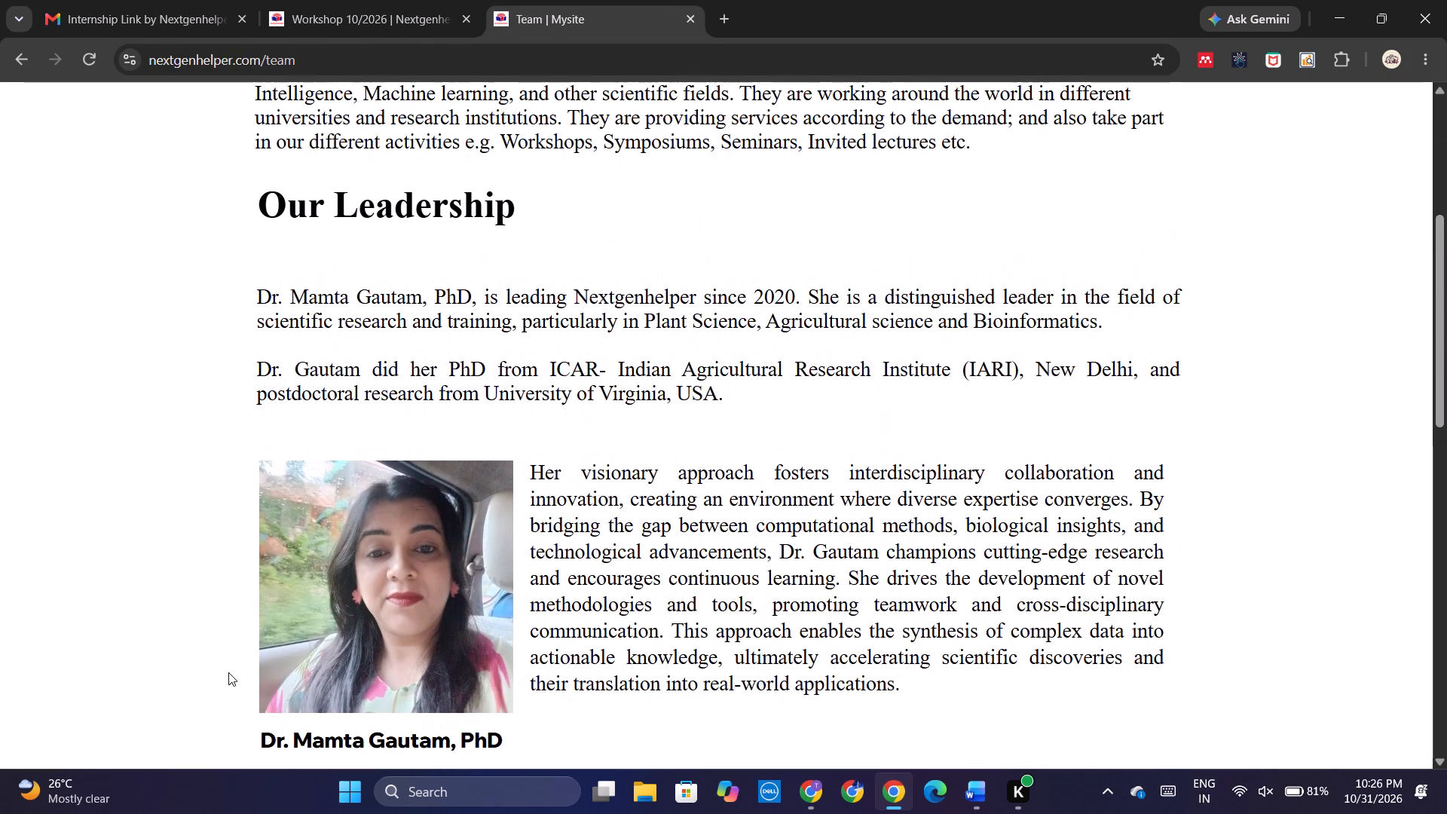
scroll(228, 672, "down", 1)
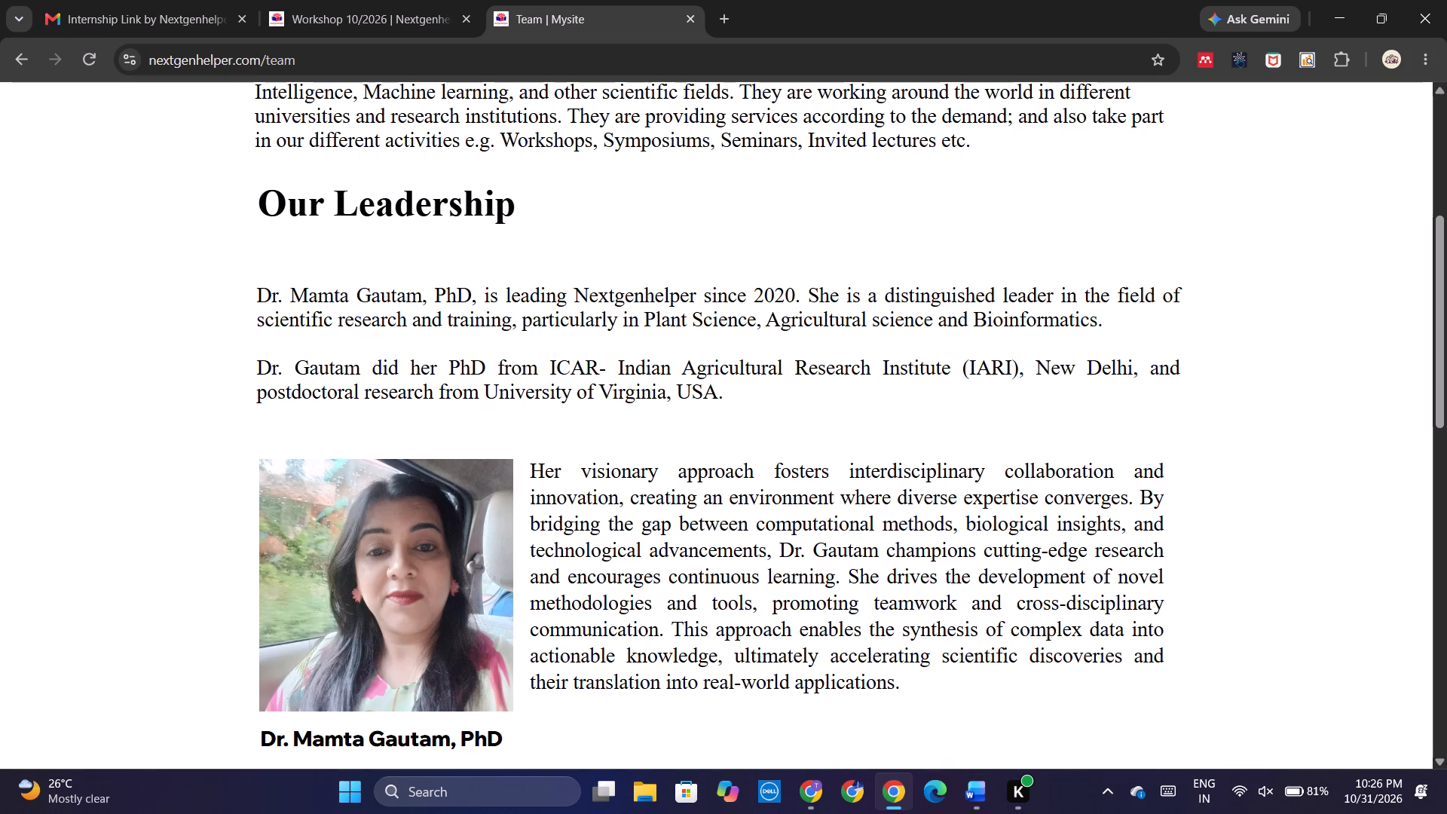
left_click_drag(469, 292, 259, 297)
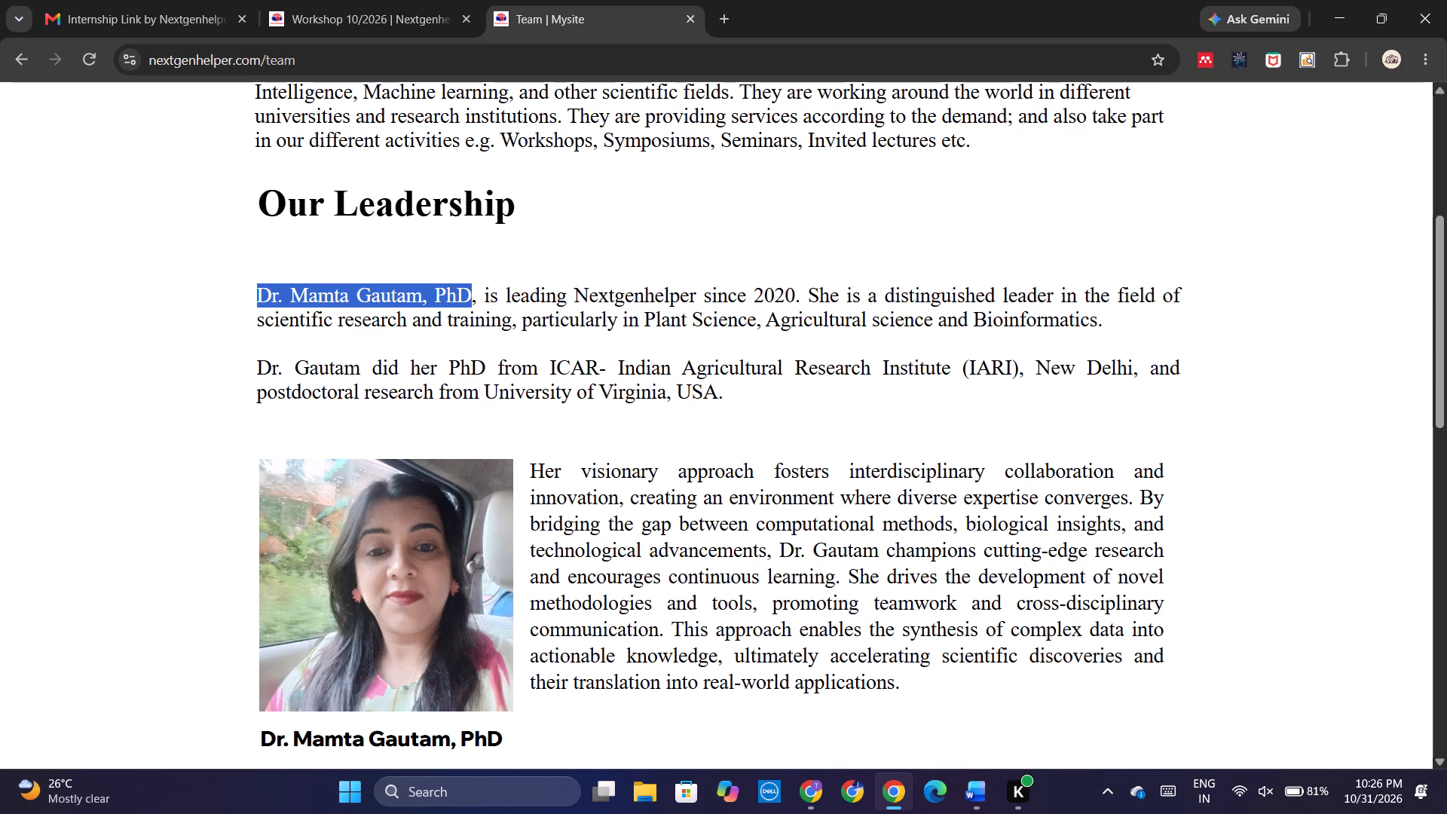
key("ctrl+c")
key("alt+Tab")
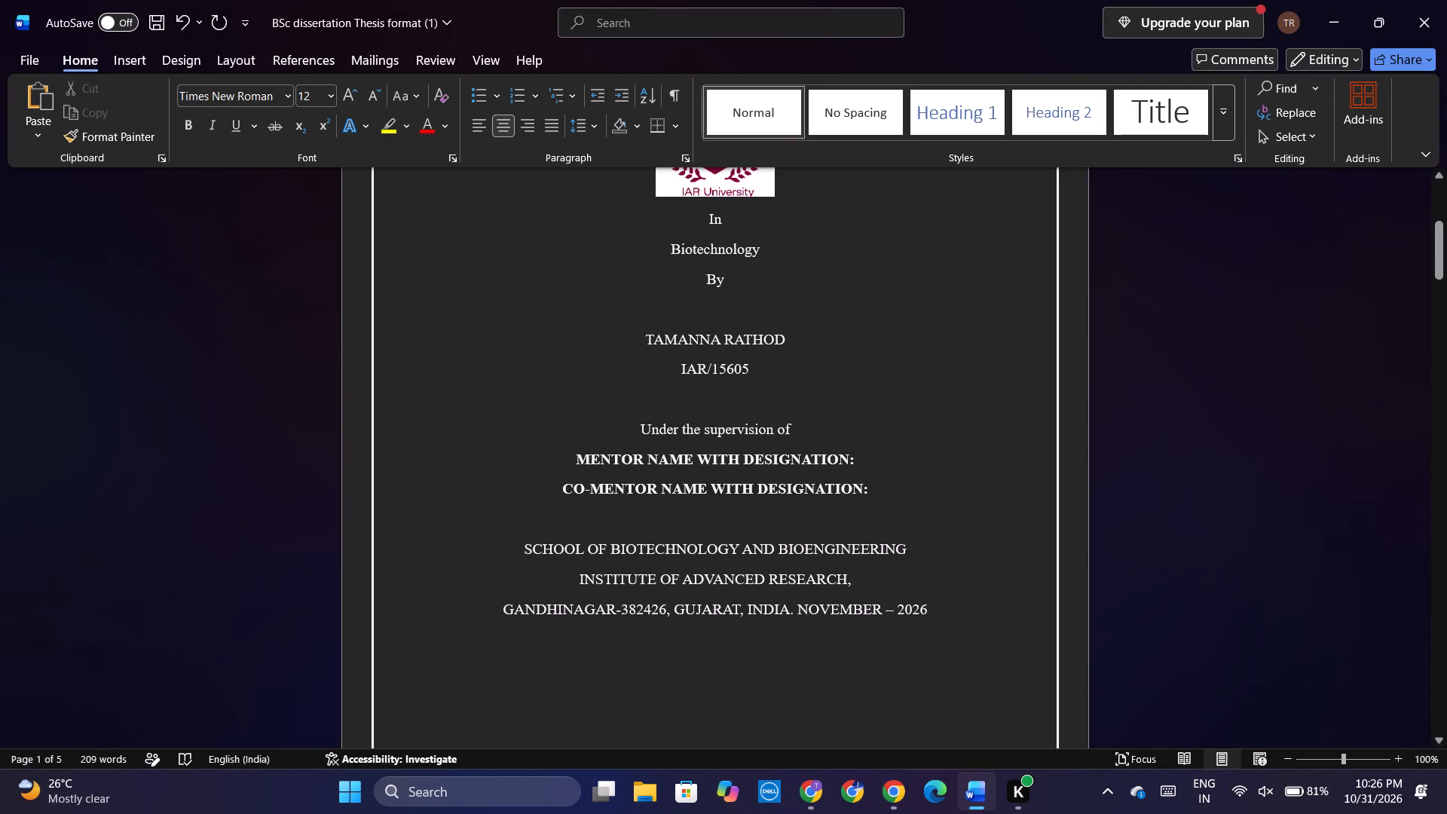
left_click(855, 454)
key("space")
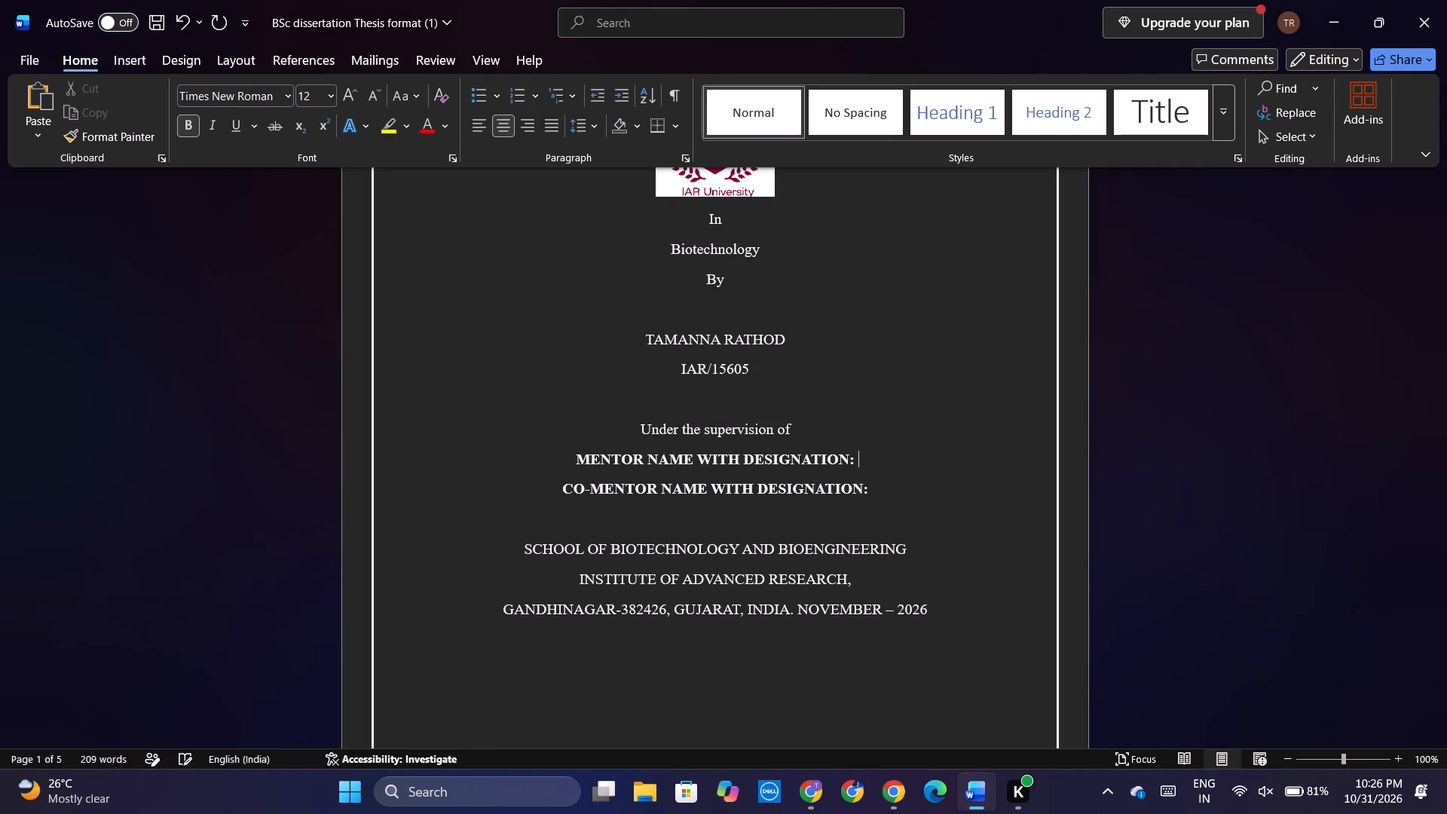
key("ctrl+v")
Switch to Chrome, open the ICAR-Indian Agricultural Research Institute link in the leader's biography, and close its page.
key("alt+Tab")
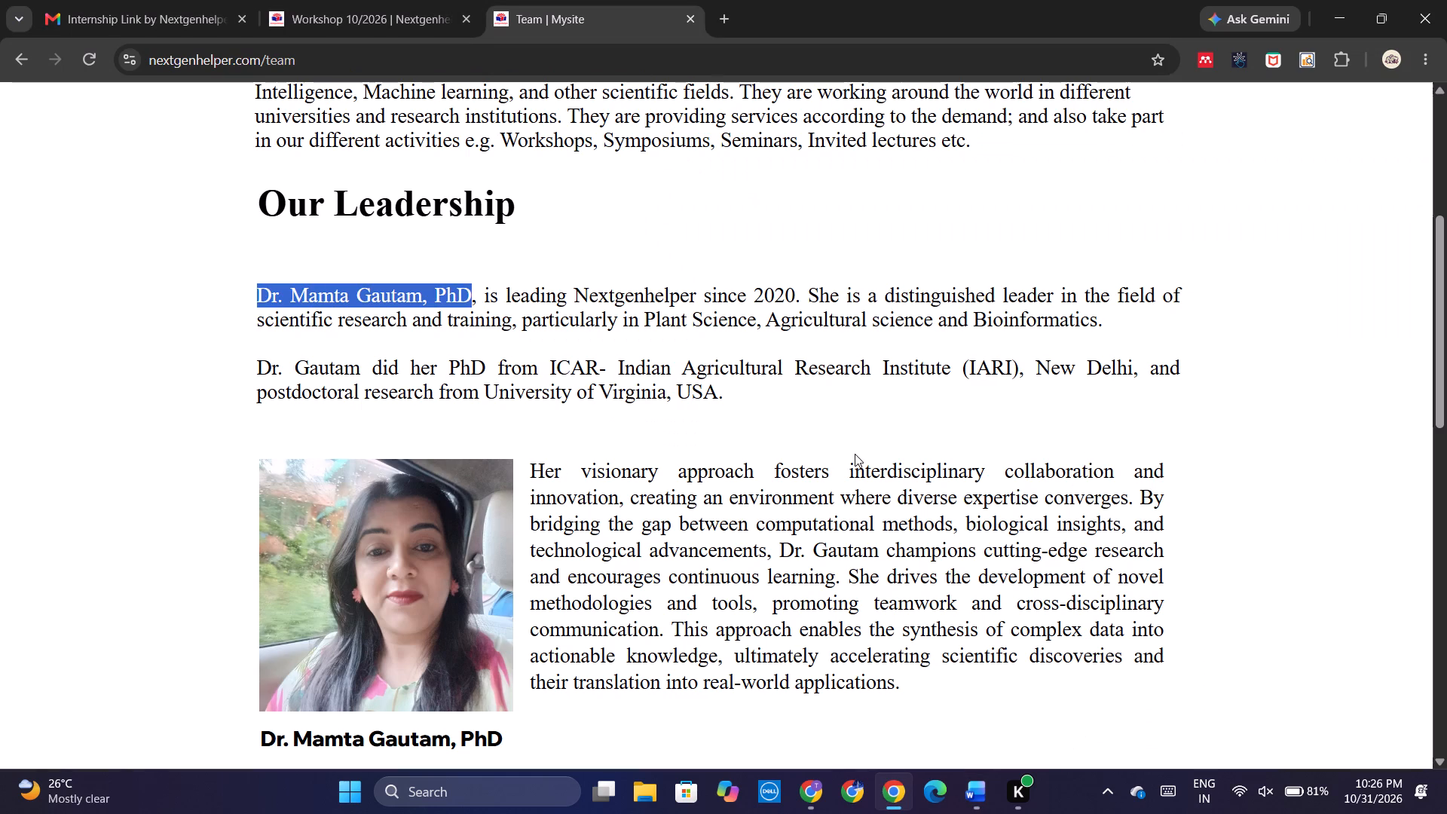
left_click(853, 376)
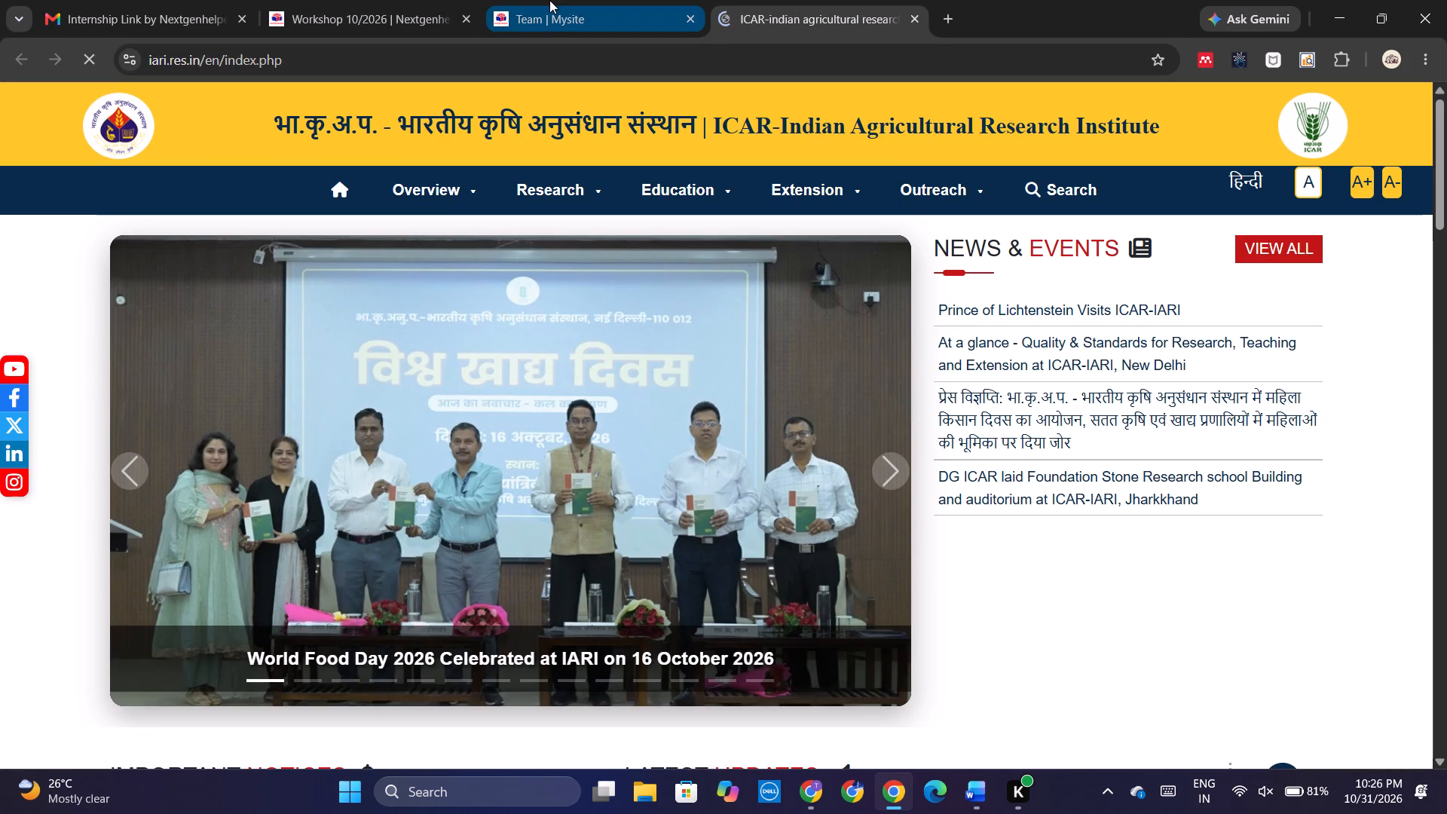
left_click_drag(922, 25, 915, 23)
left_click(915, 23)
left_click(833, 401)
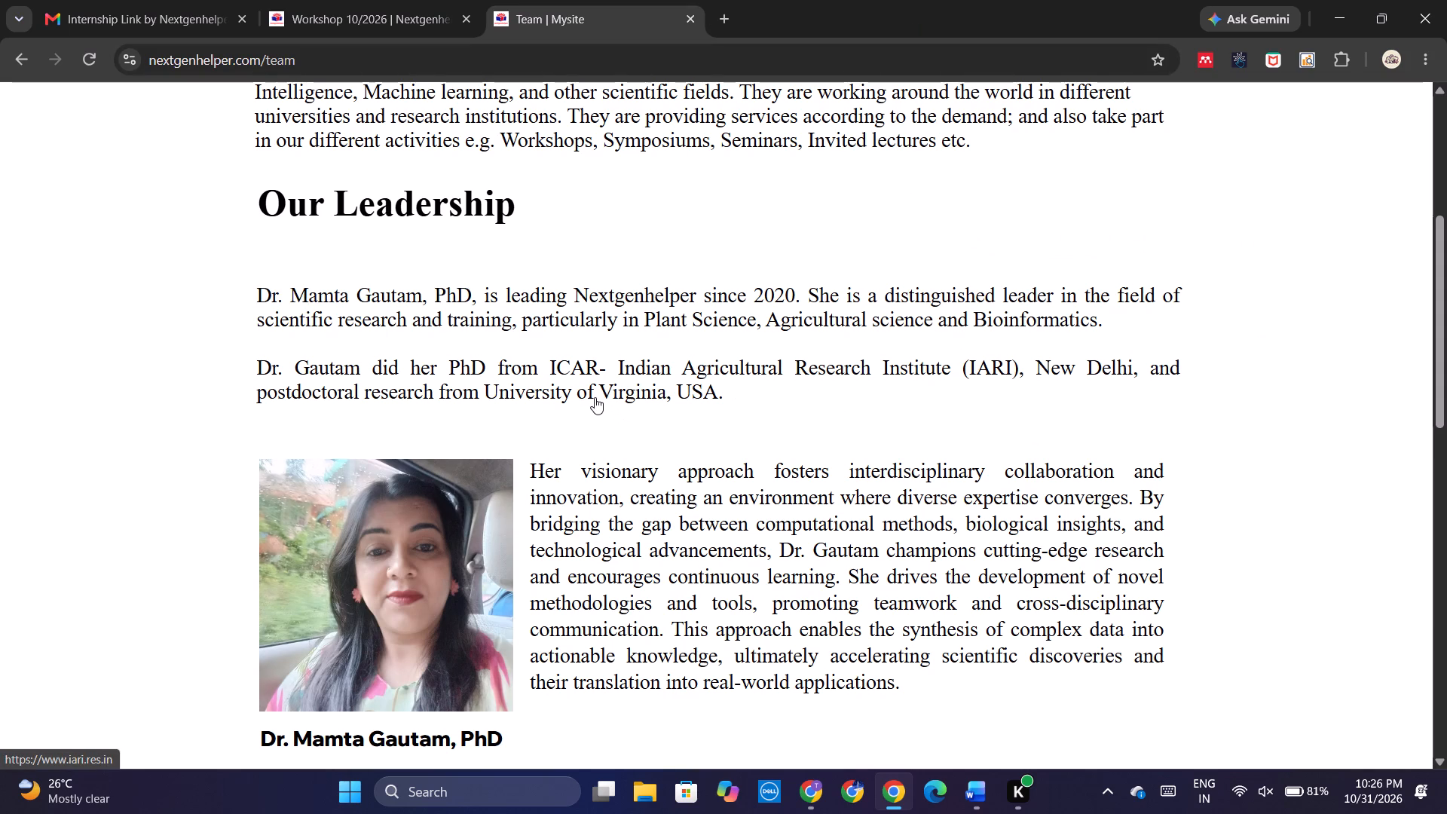
Look through the Consultants and External Advisors sections of the Nextgenhelper Team page for a possible co-mentor.
scroll(765, 474, "down", 1)
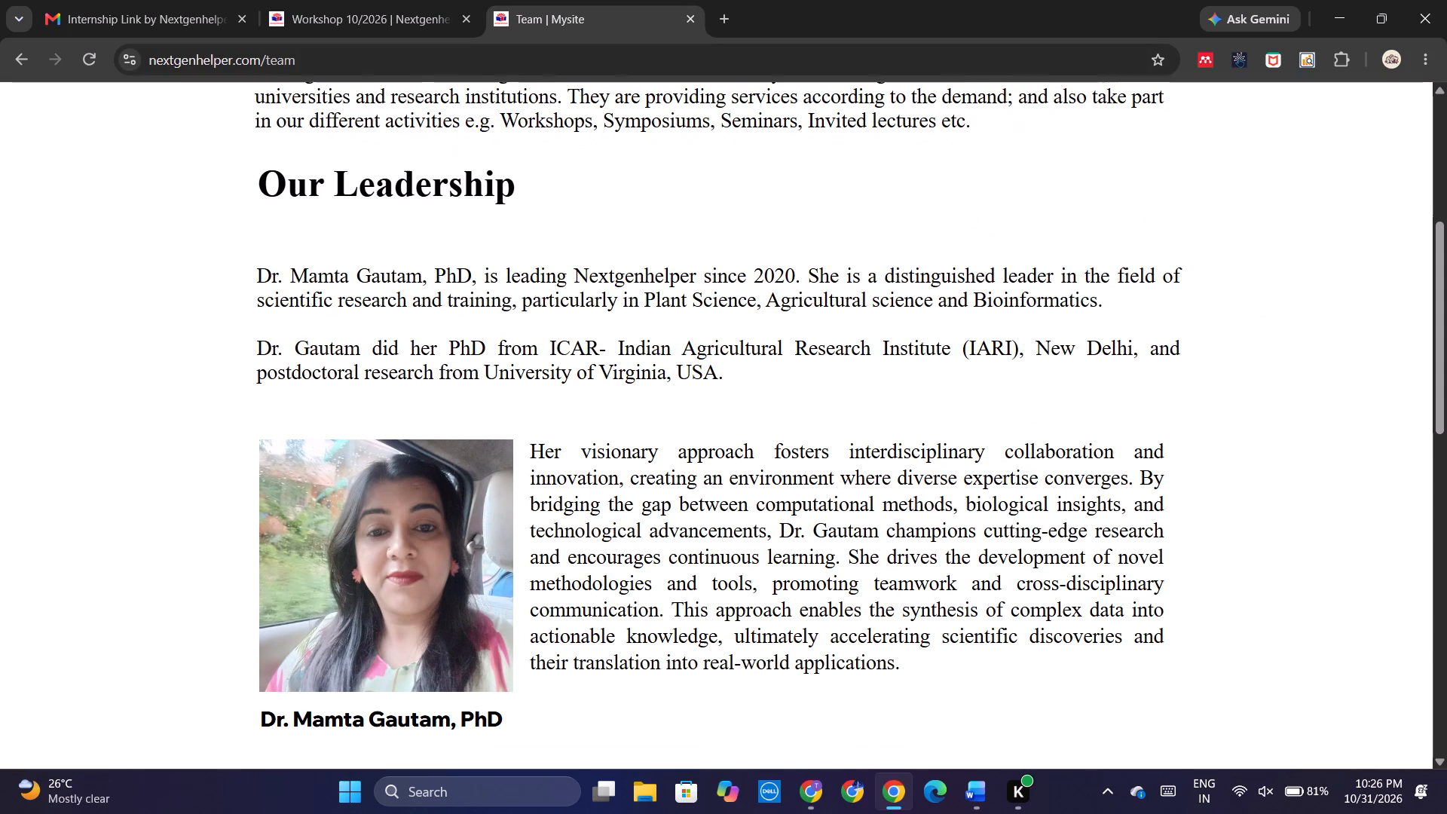
scroll(765, 474, "down", 4)
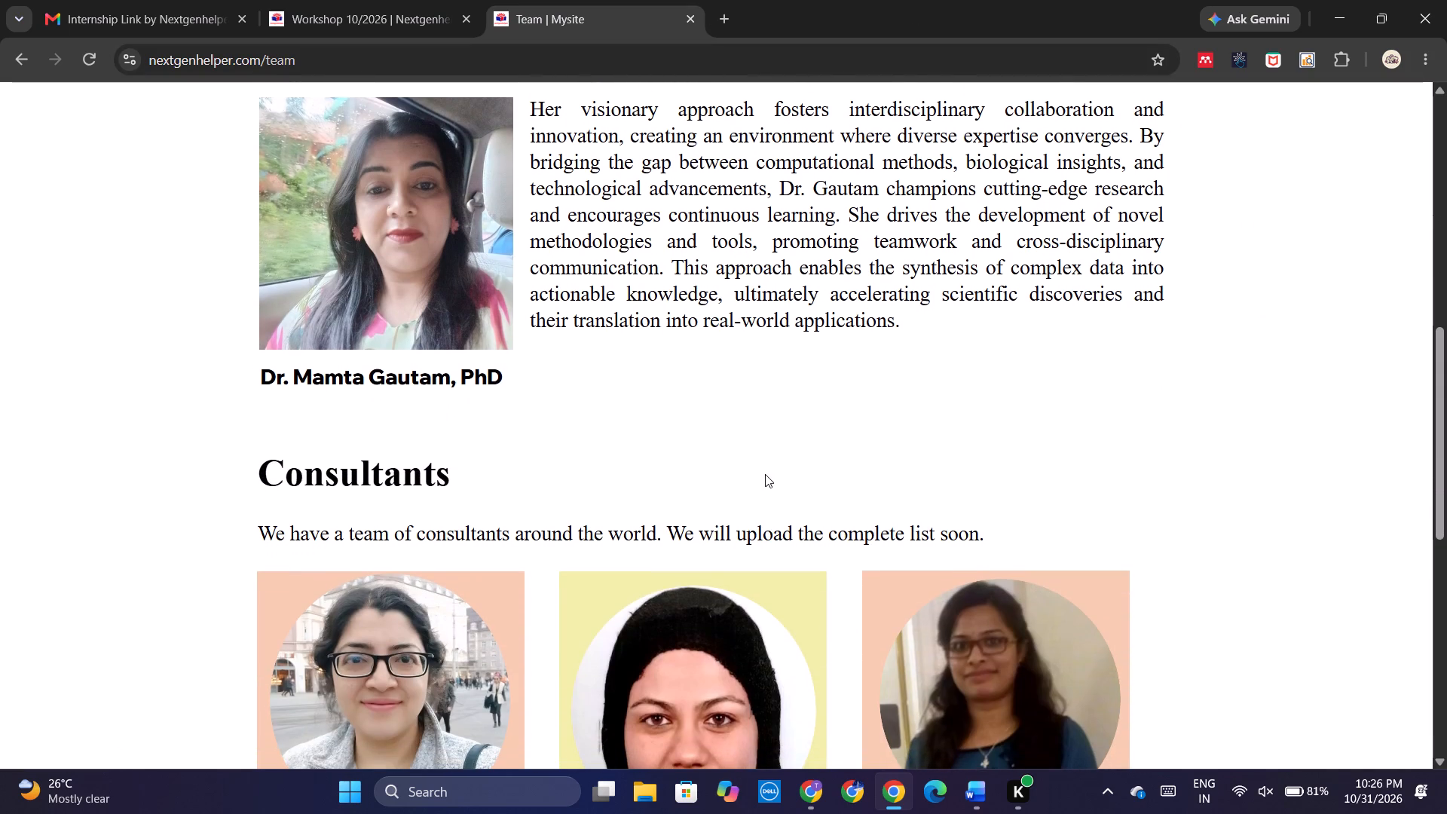
scroll(1213, 527, "down", 2)
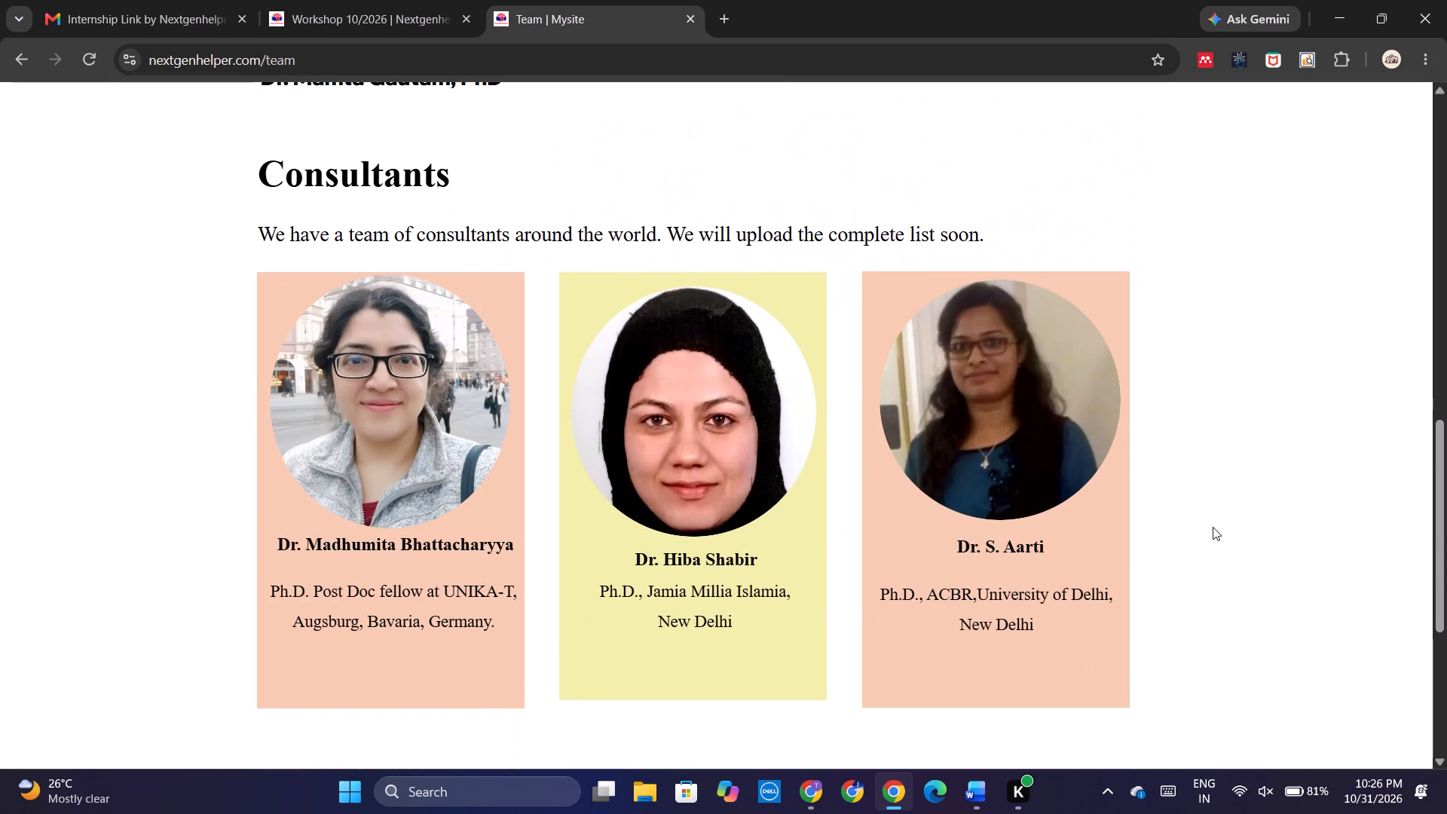
scroll(1213, 527, "down", 1)
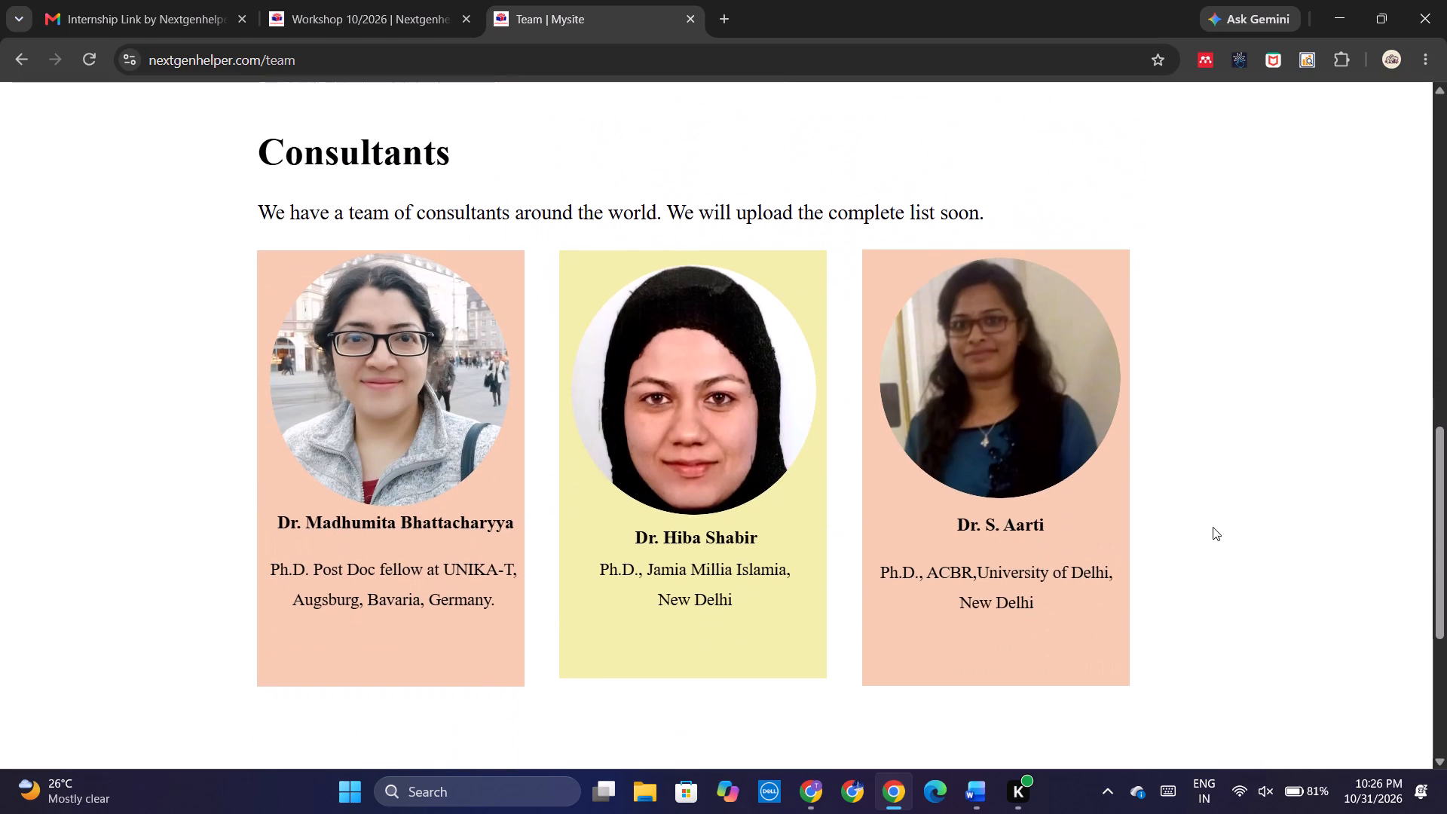
scroll(1213, 527, "down", 3)
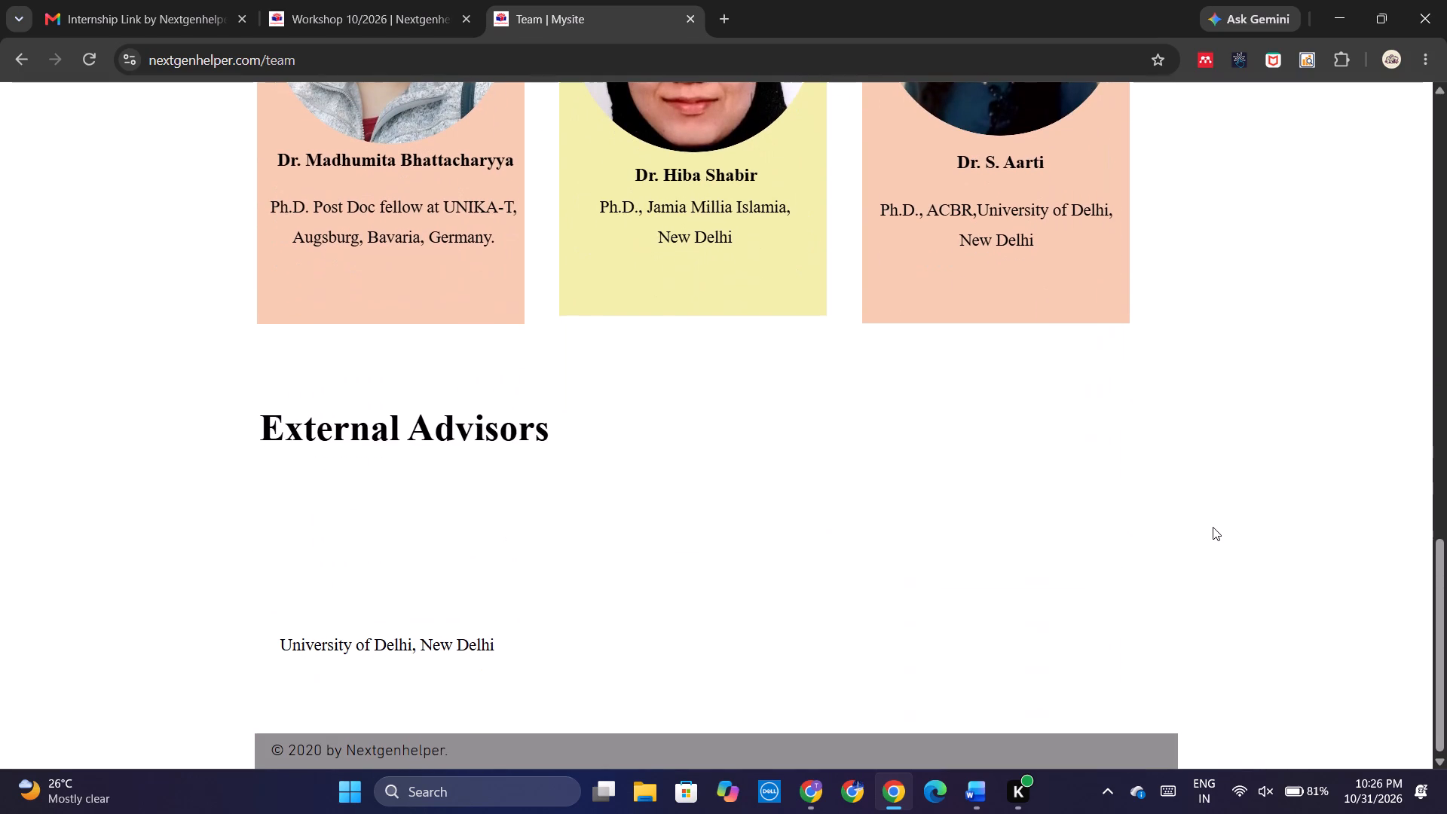
scroll(1213, 527, "down", 3)
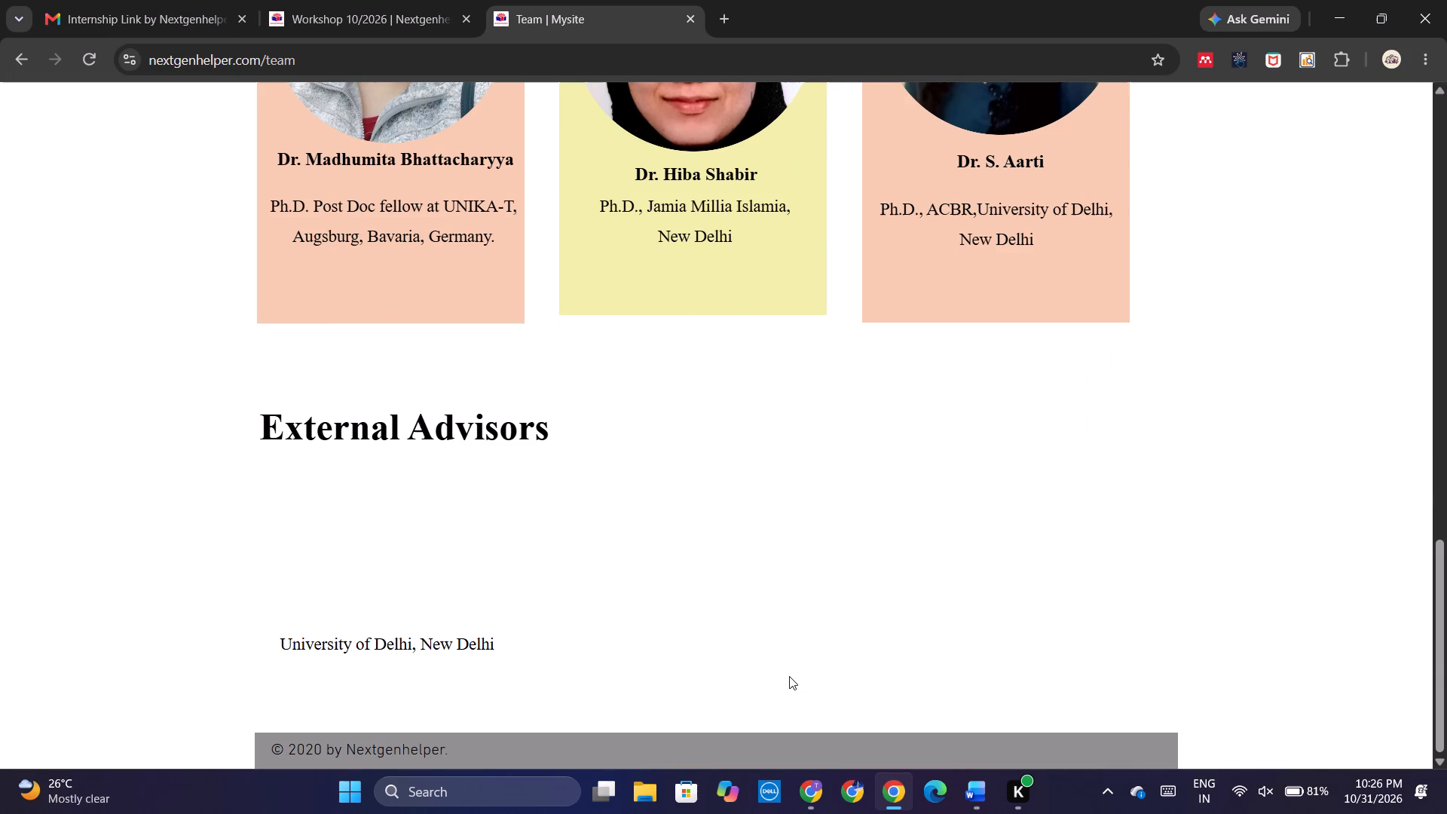
scroll(789, 676, "down", 2)
left_click(345, 536)
scroll(345, 536, "down", 2)
scroll(345, 536, "up", 8)
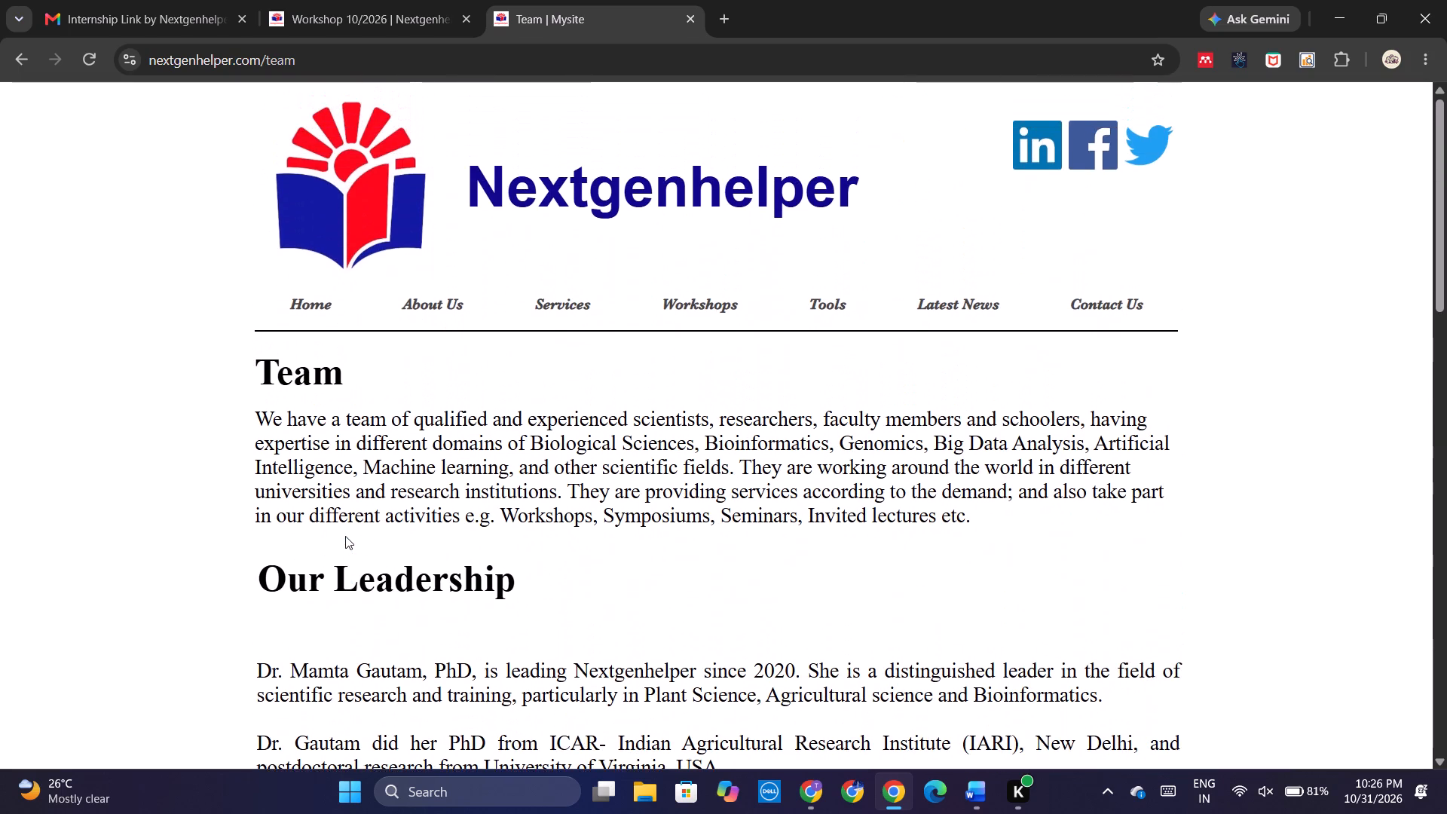
Check the mentor and co-mentor lines in Word, and re-examine the Consultants profiles on the Nextgenhelper Team page in Chrome.
key("alt+Tab")
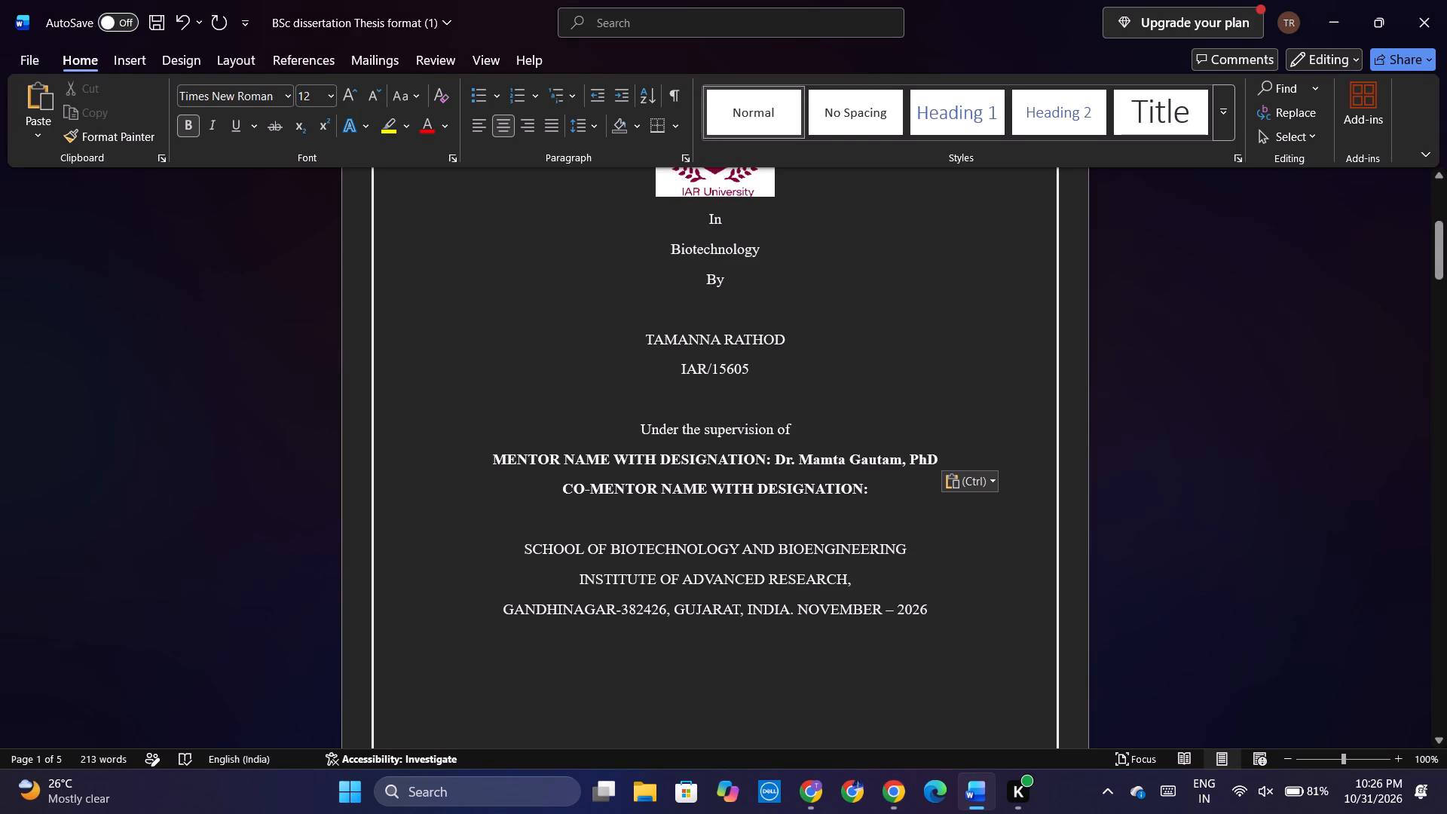
key("alt+Tab")
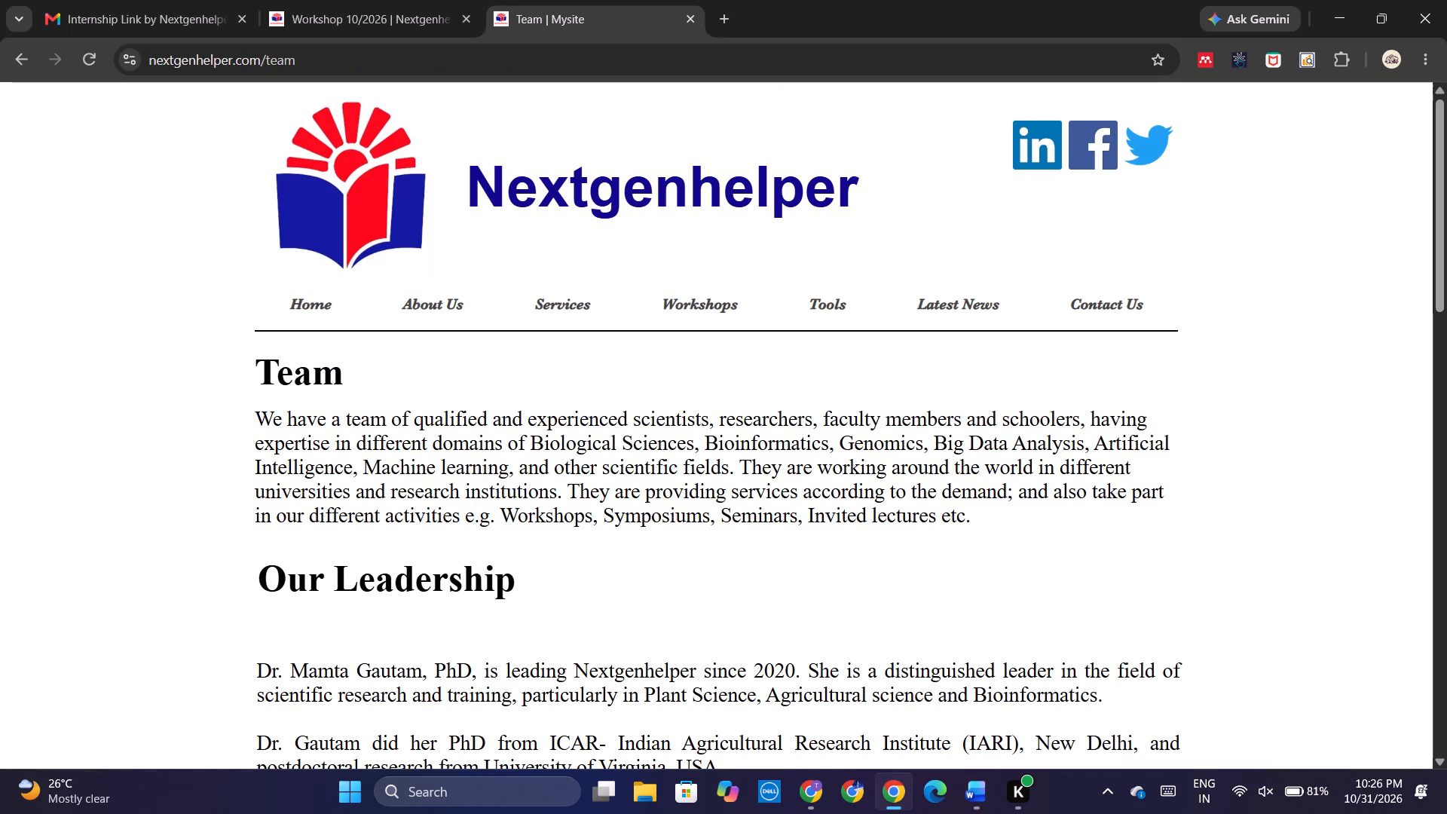
scroll(885, 491, "down", 8)
scroll(885, 491, "up", 2)
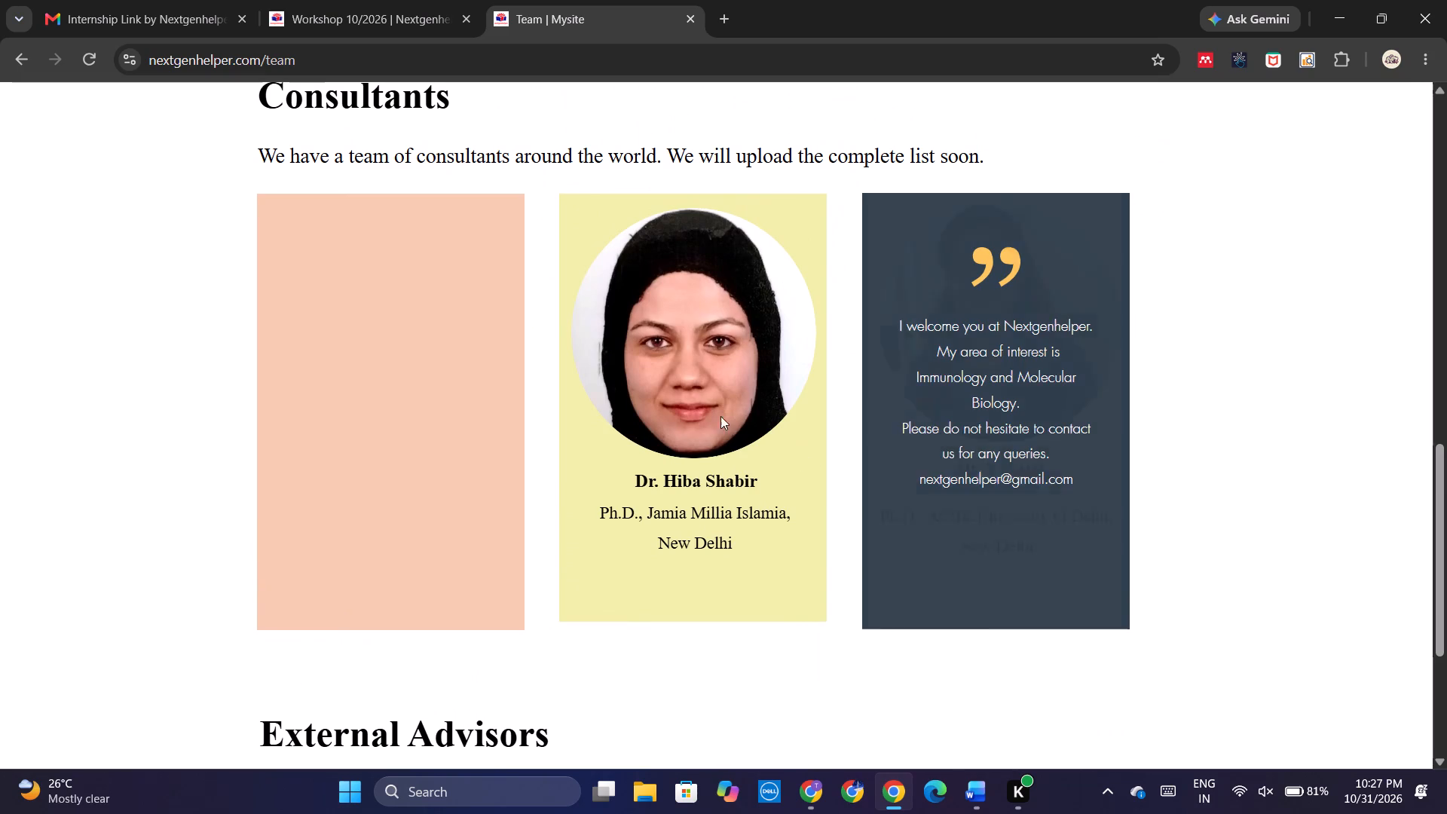
left_click(405, 372)
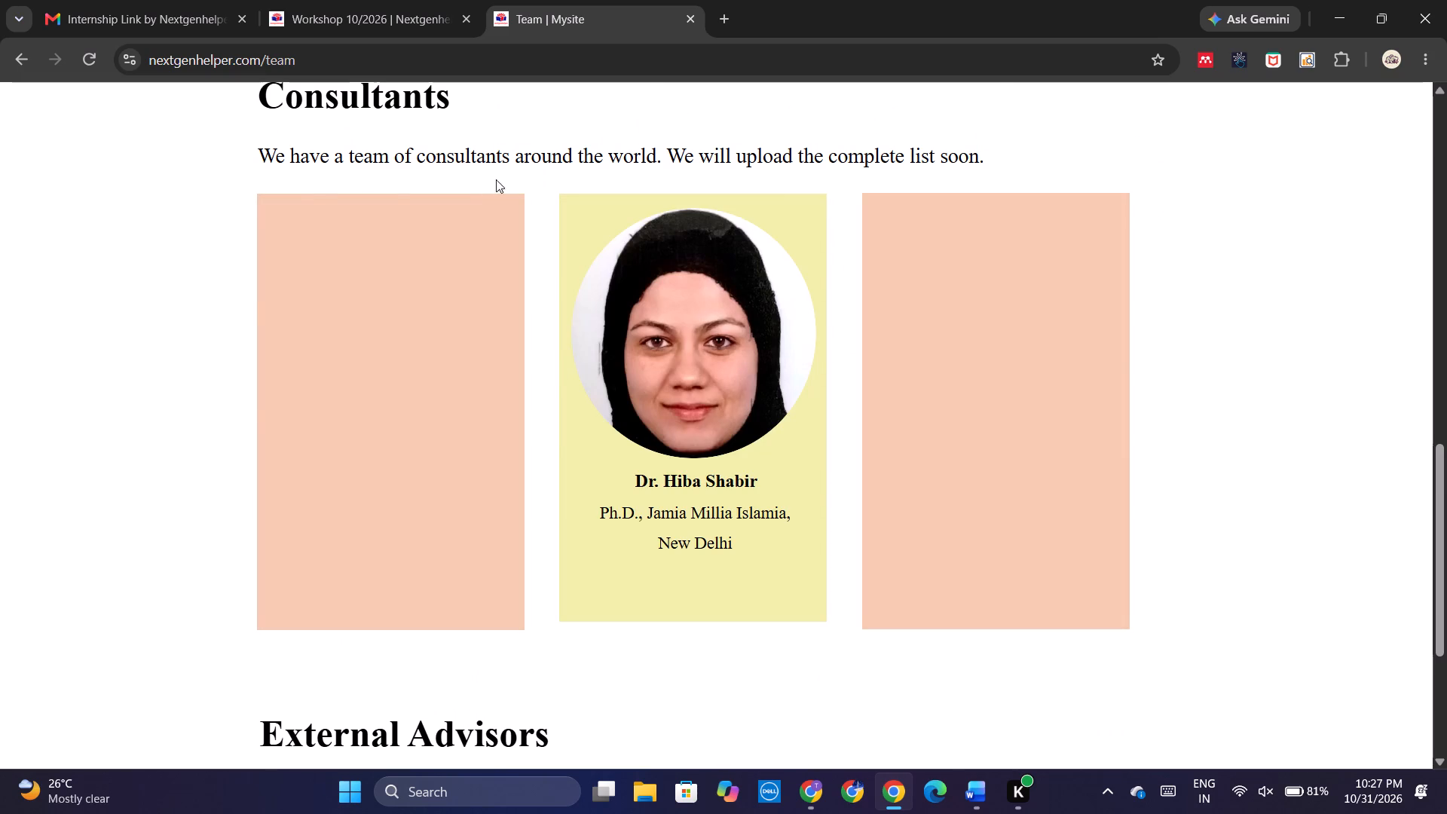
Reload the Team page to examine the listed consultants, and examine the resource persons on the Workshop 10/2026 page.
scroll(499, 184, "up", 5)
key("ctrl+r")
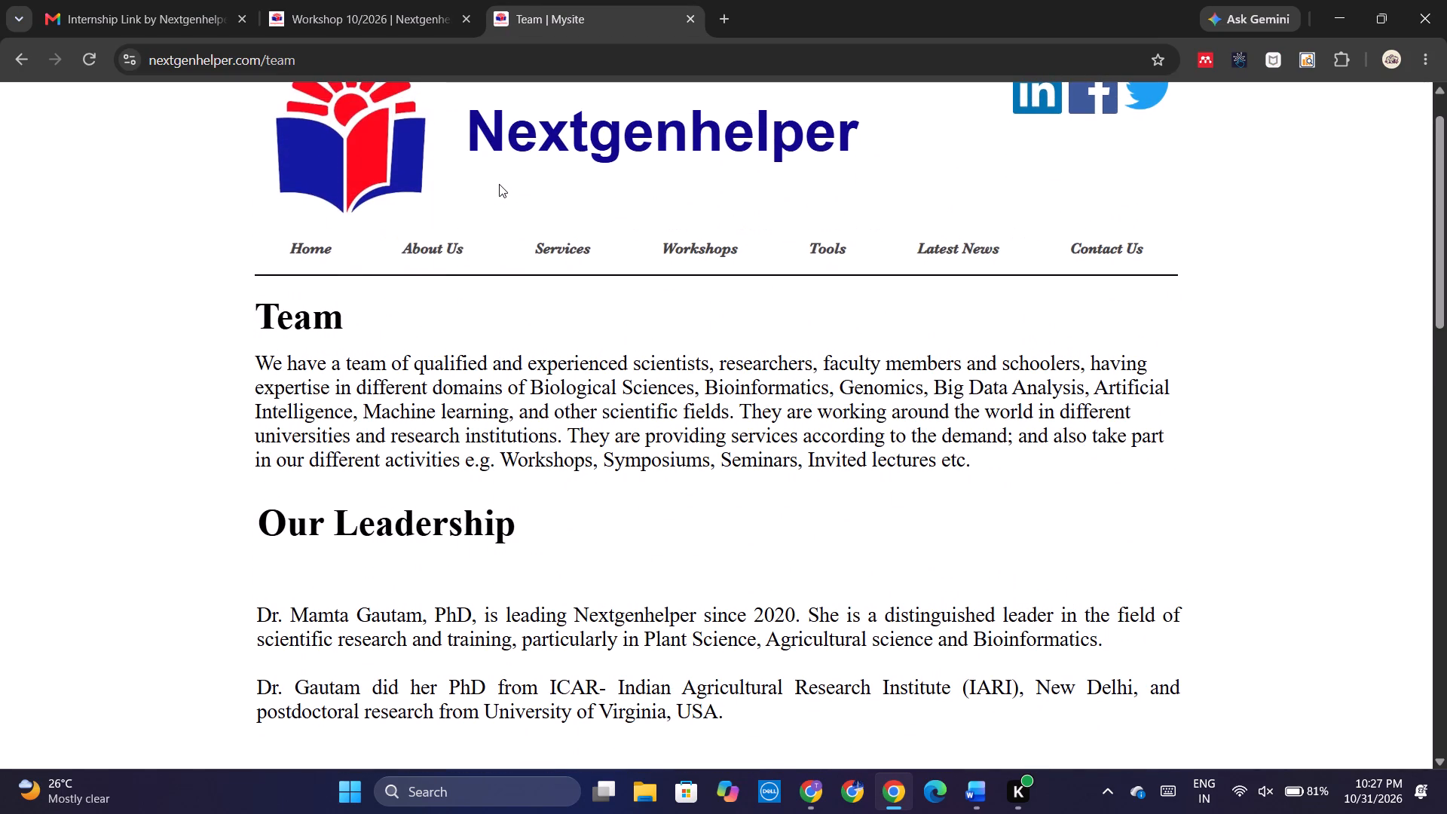
scroll(499, 184, "down", 6)
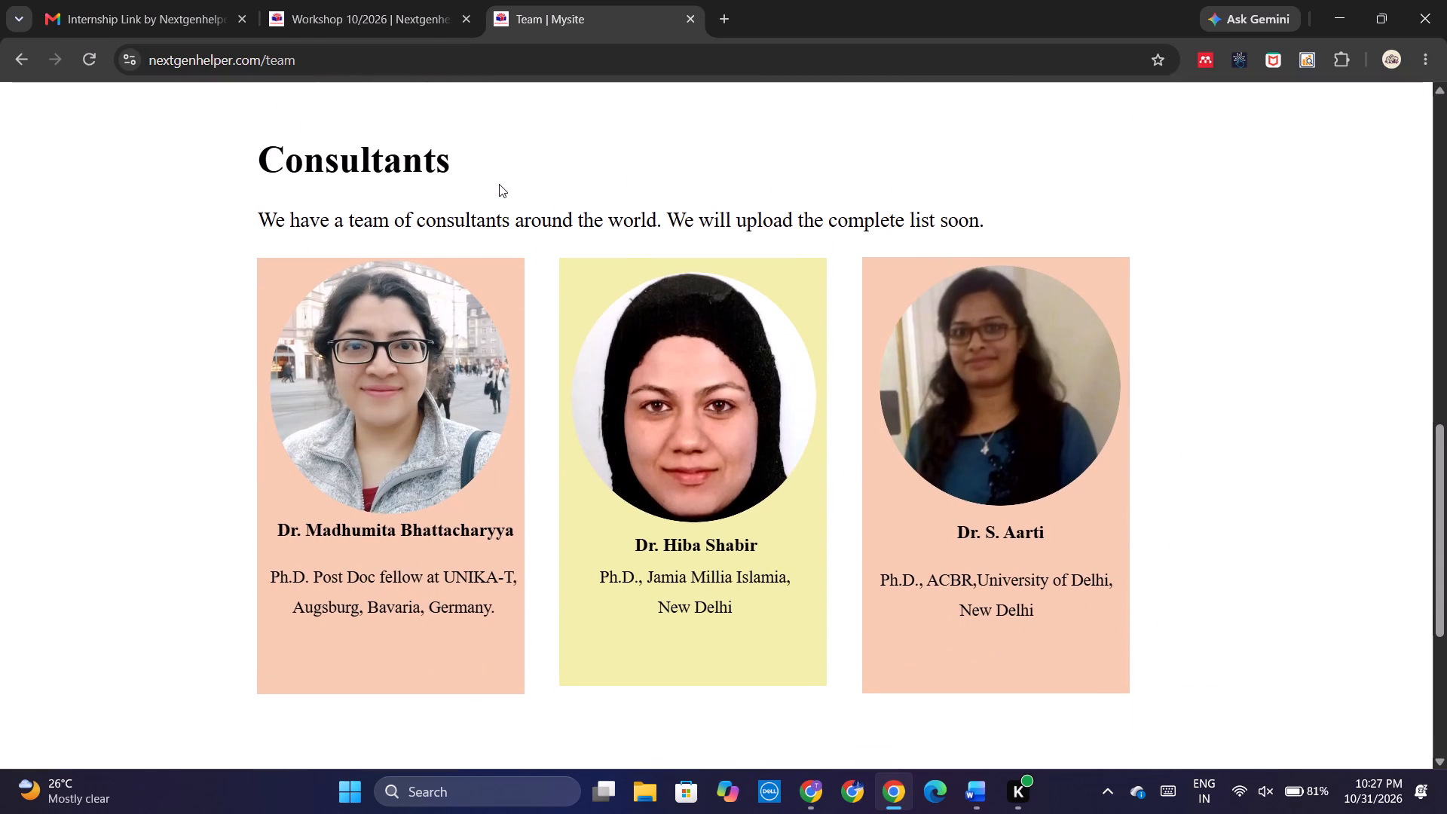
left_click(314, 0)
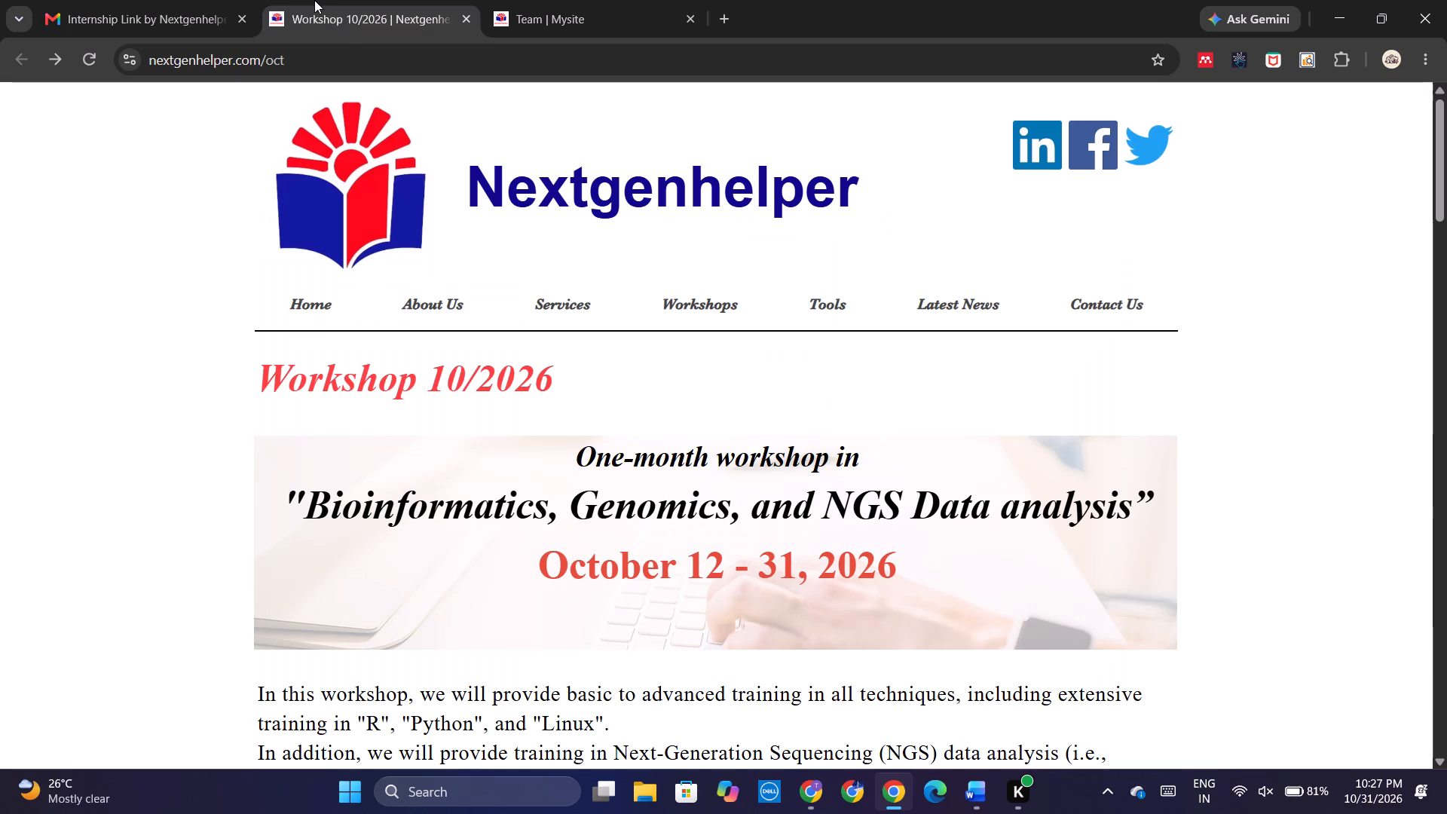
scroll(603, 495, "down", 10)
scroll(603, 495, "up", 2)
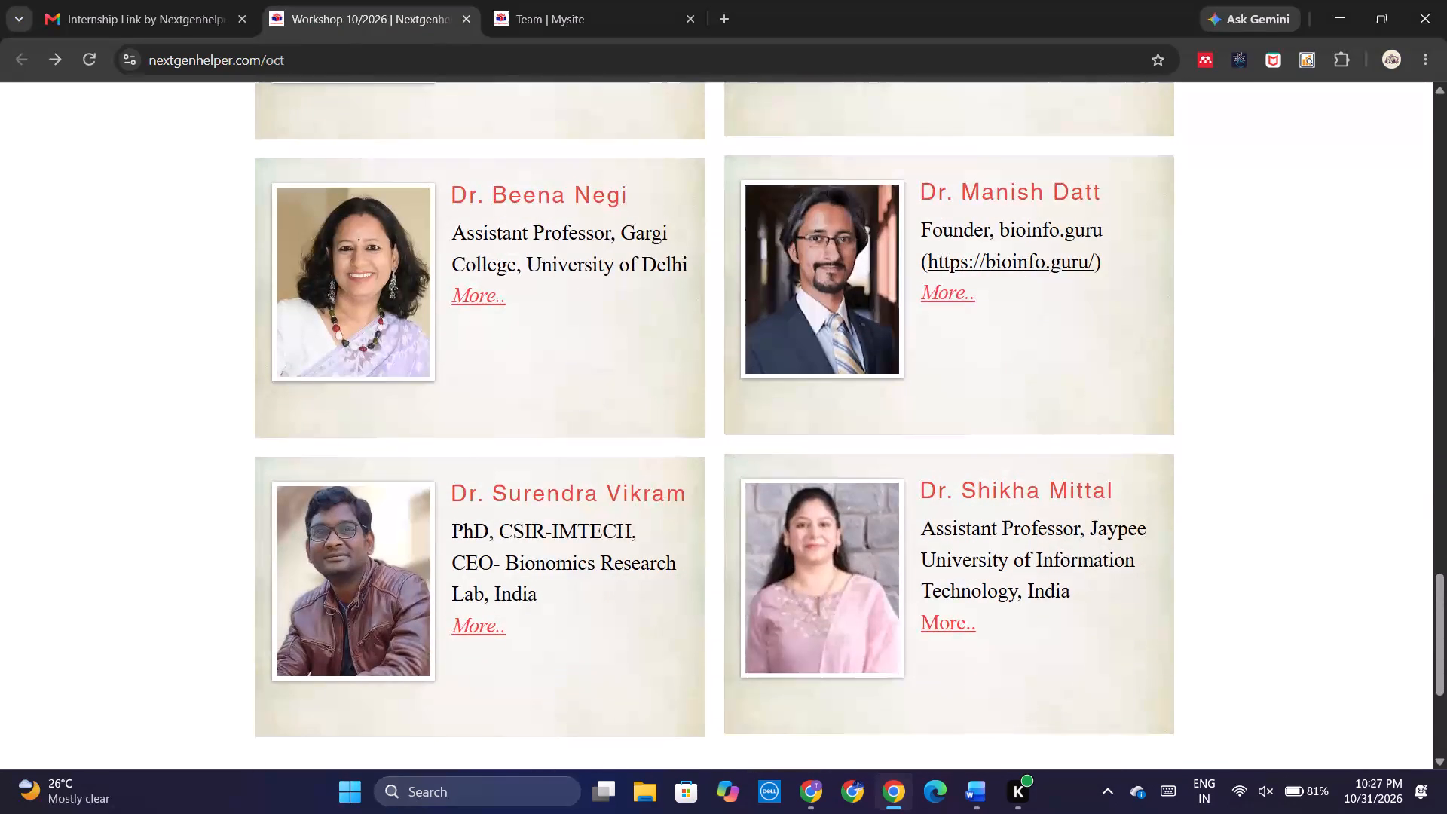
scroll(603, 495, "up", 4)
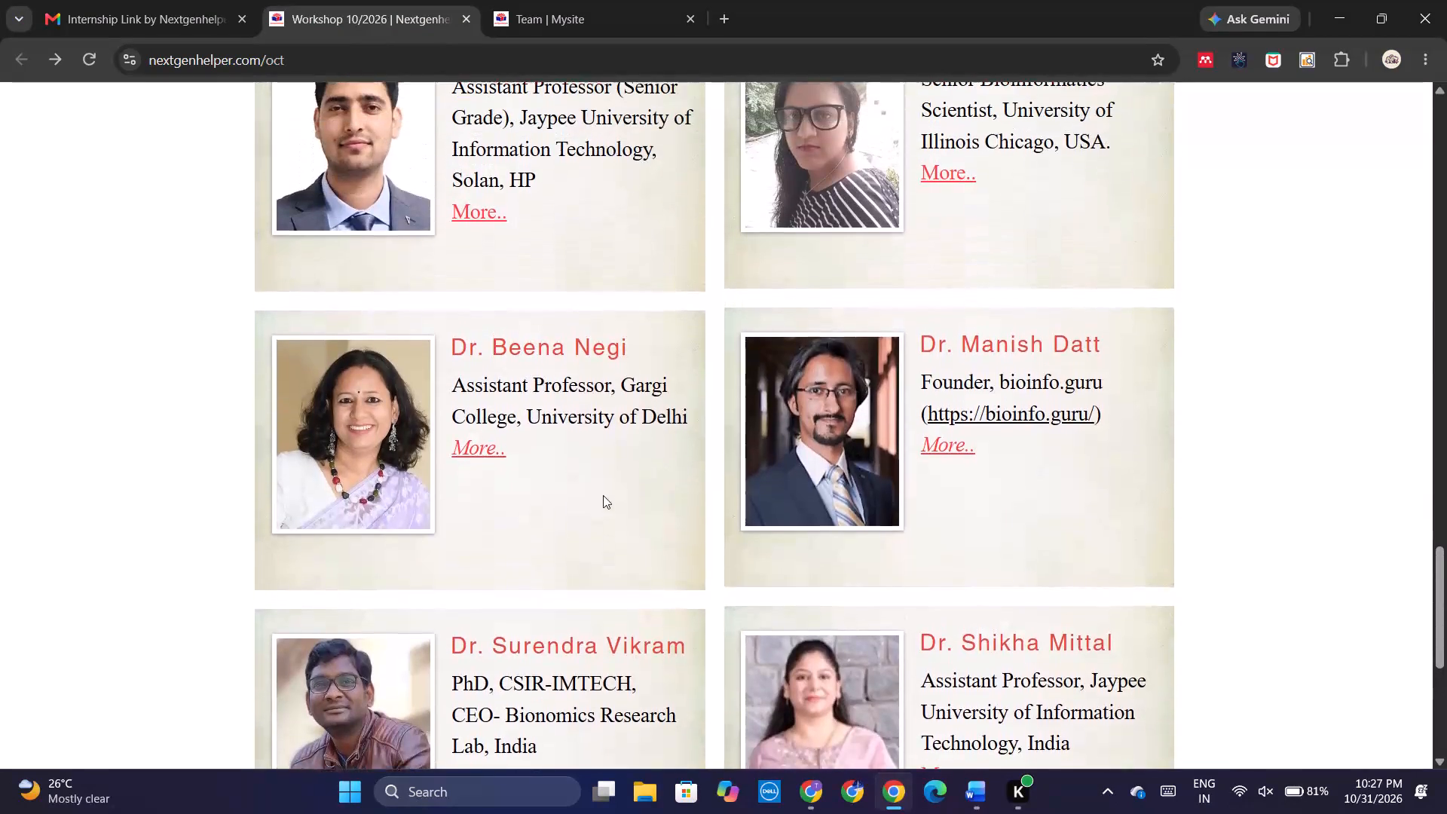
scroll(603, 495, "up", 3)
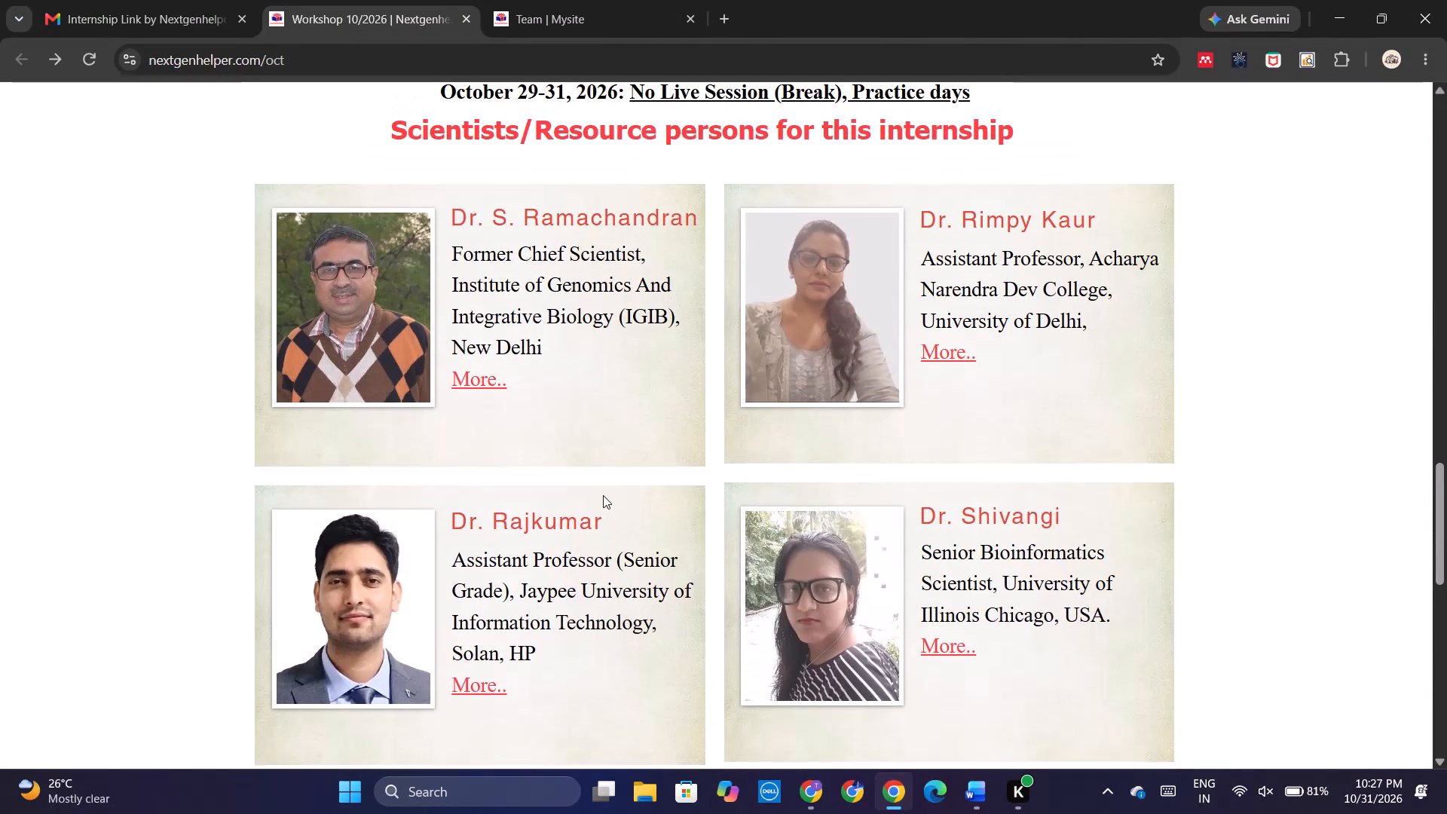
scroll(603, 495, "up", 2)
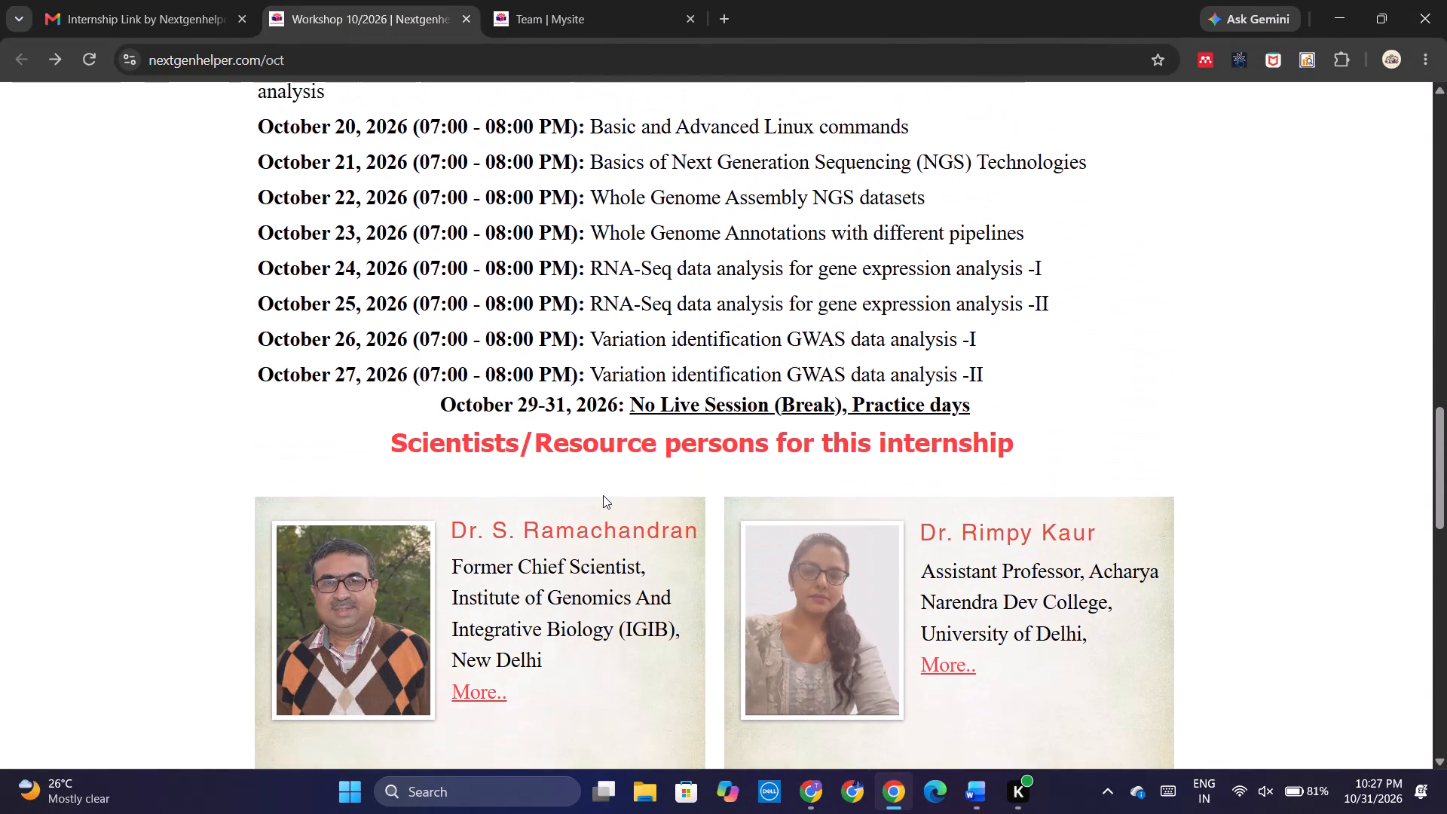
scroll(603, 495, "down", 7)
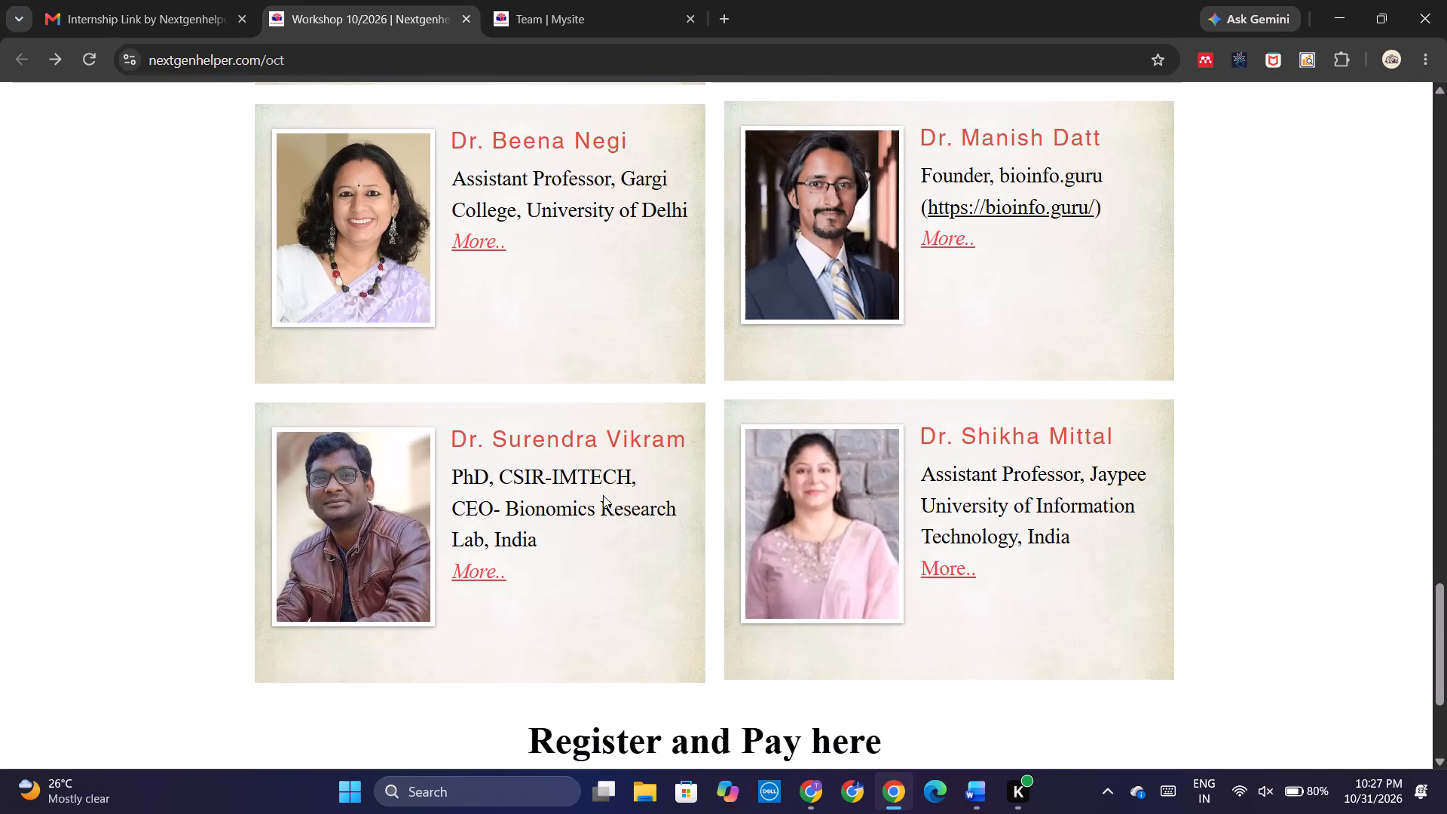
scroll(603, 495, "down", 7)
scroll(603, 495, "up", 4)
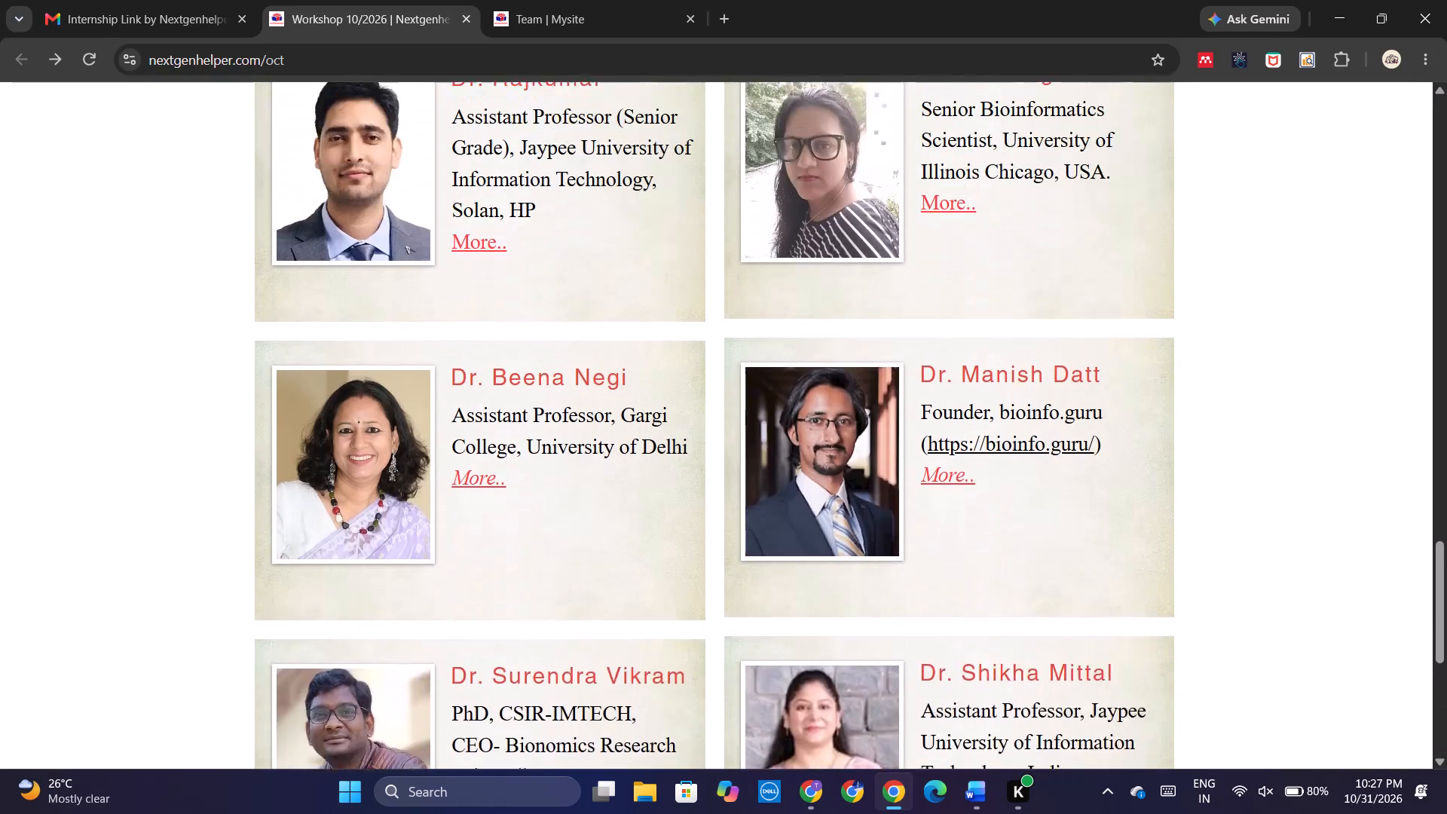
scroll(603, 495, "up", 9)
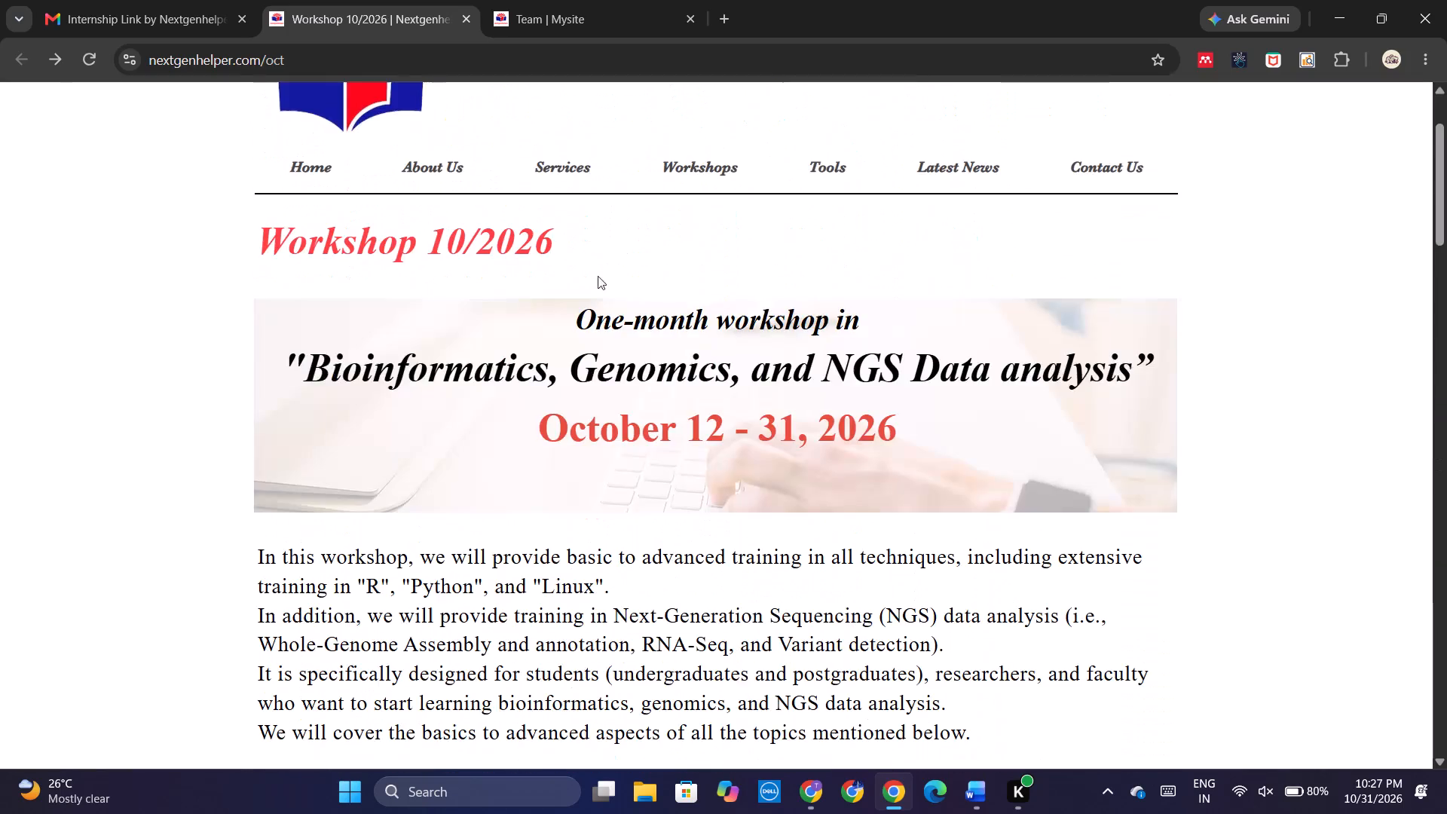
left_click(520, 0)
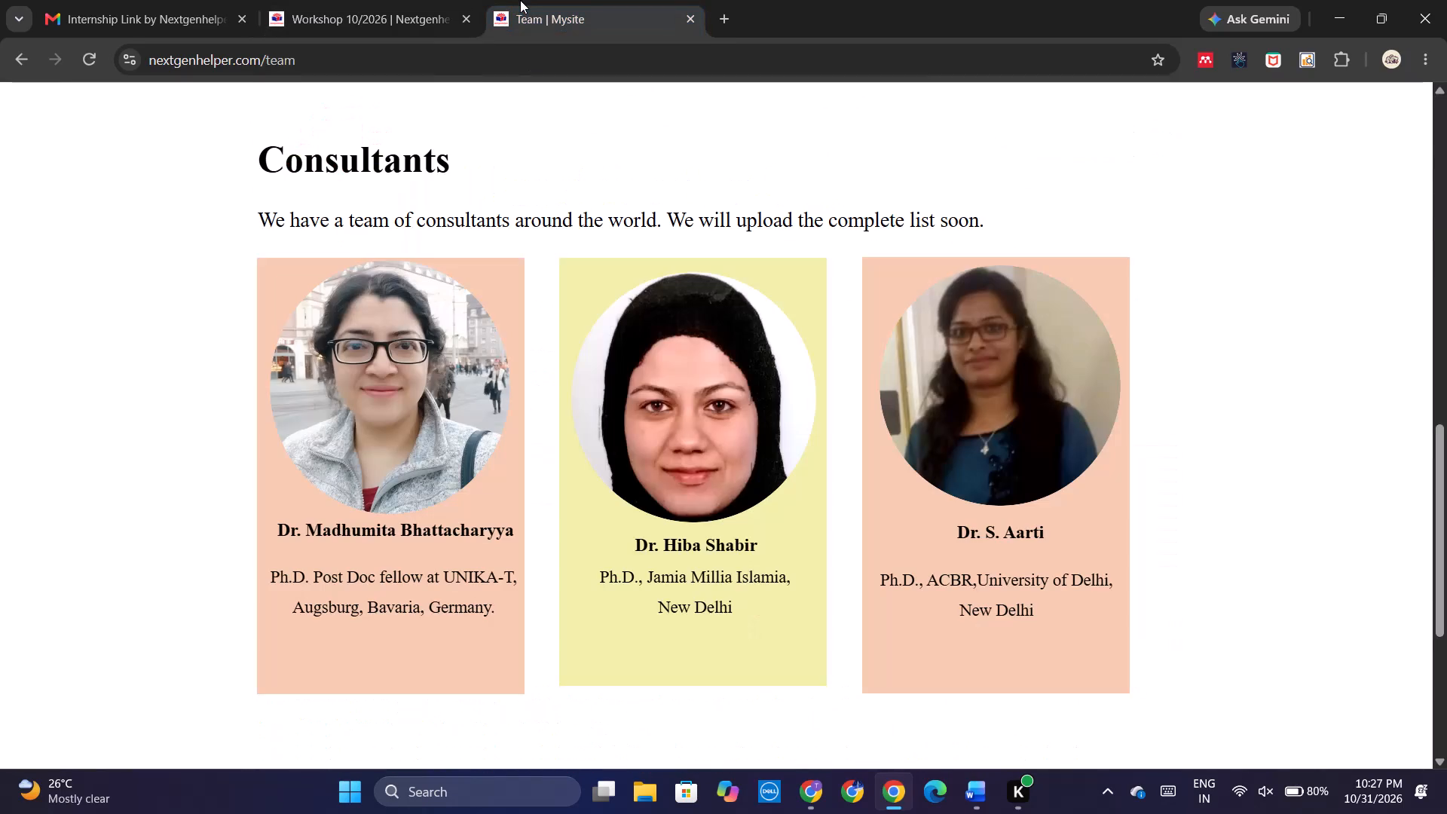
In the Word thesis, enter the chosen consultant's name with the title "Dr." after "CO-MENTOR NAME WITH DESIGNATION:" on the title page.
key("alt+Tab")
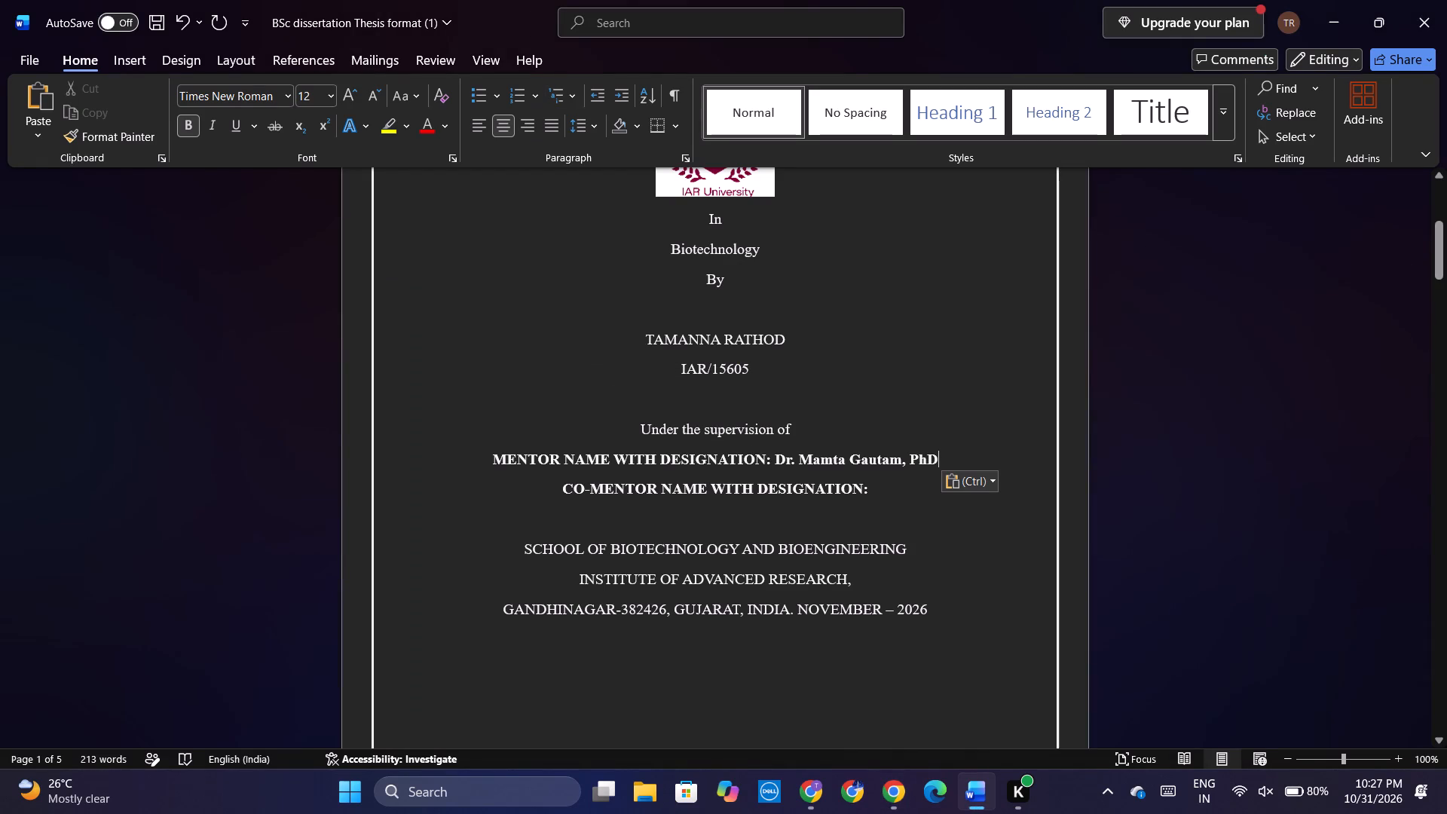
left_click(882, 503)
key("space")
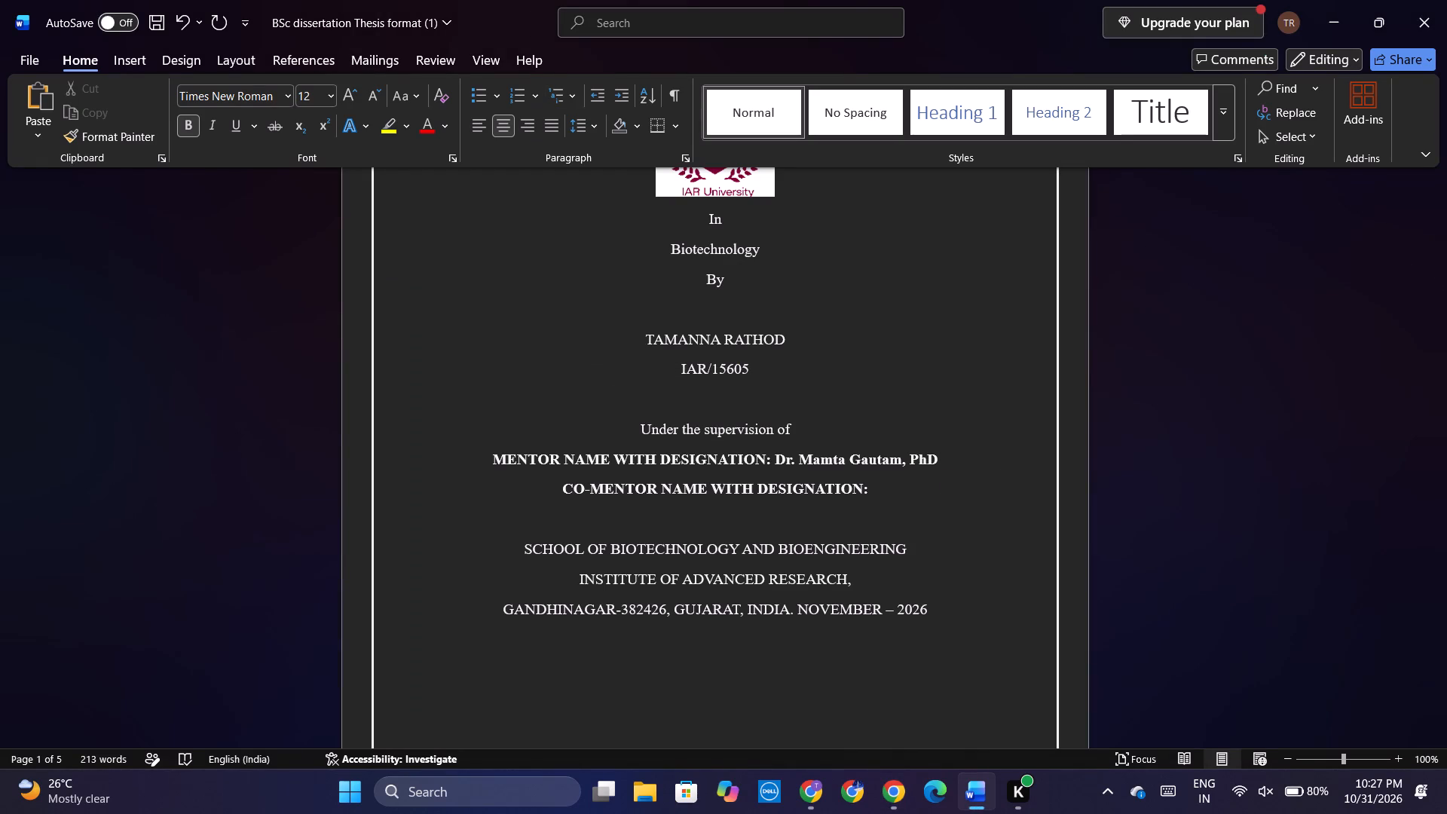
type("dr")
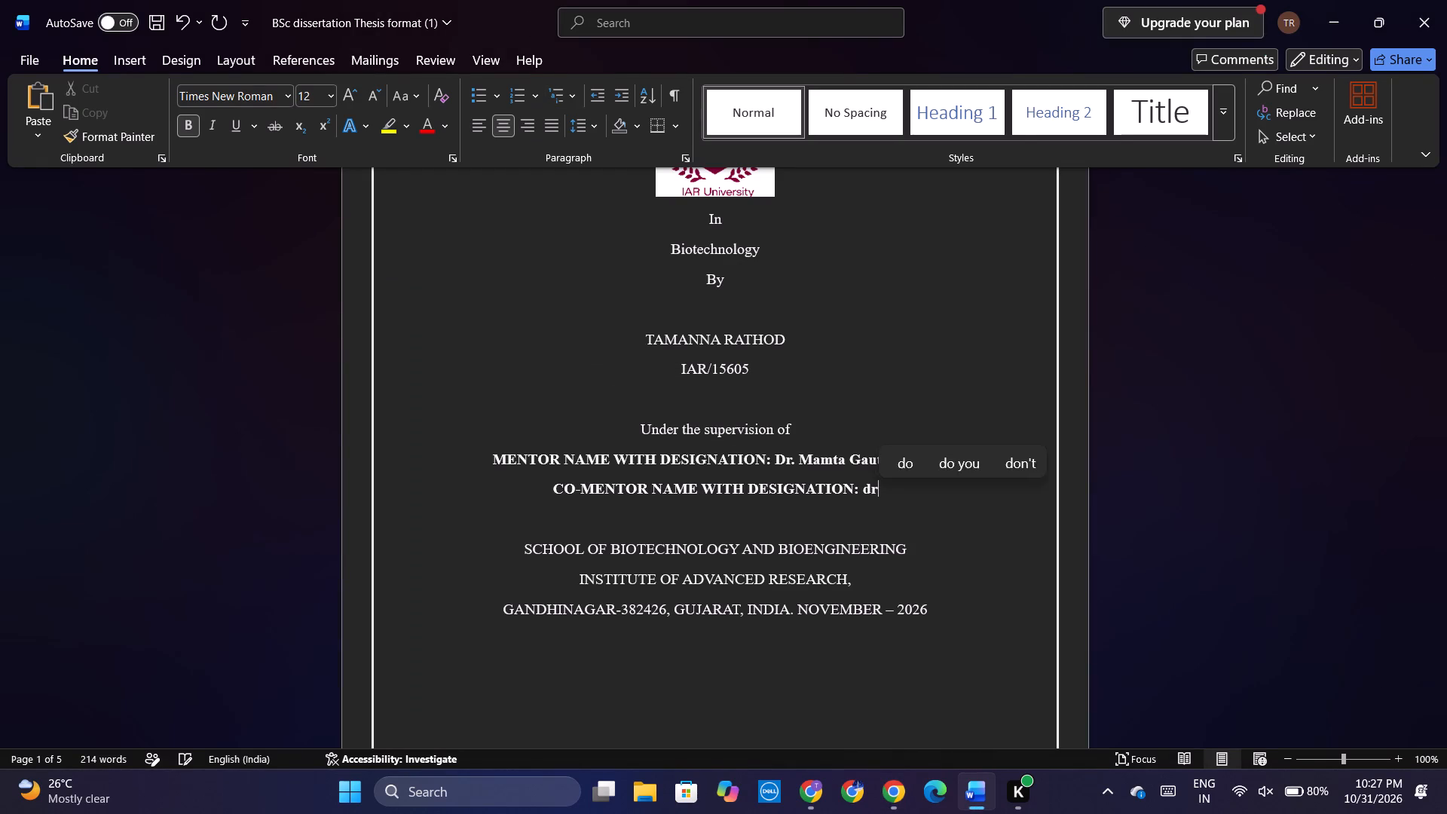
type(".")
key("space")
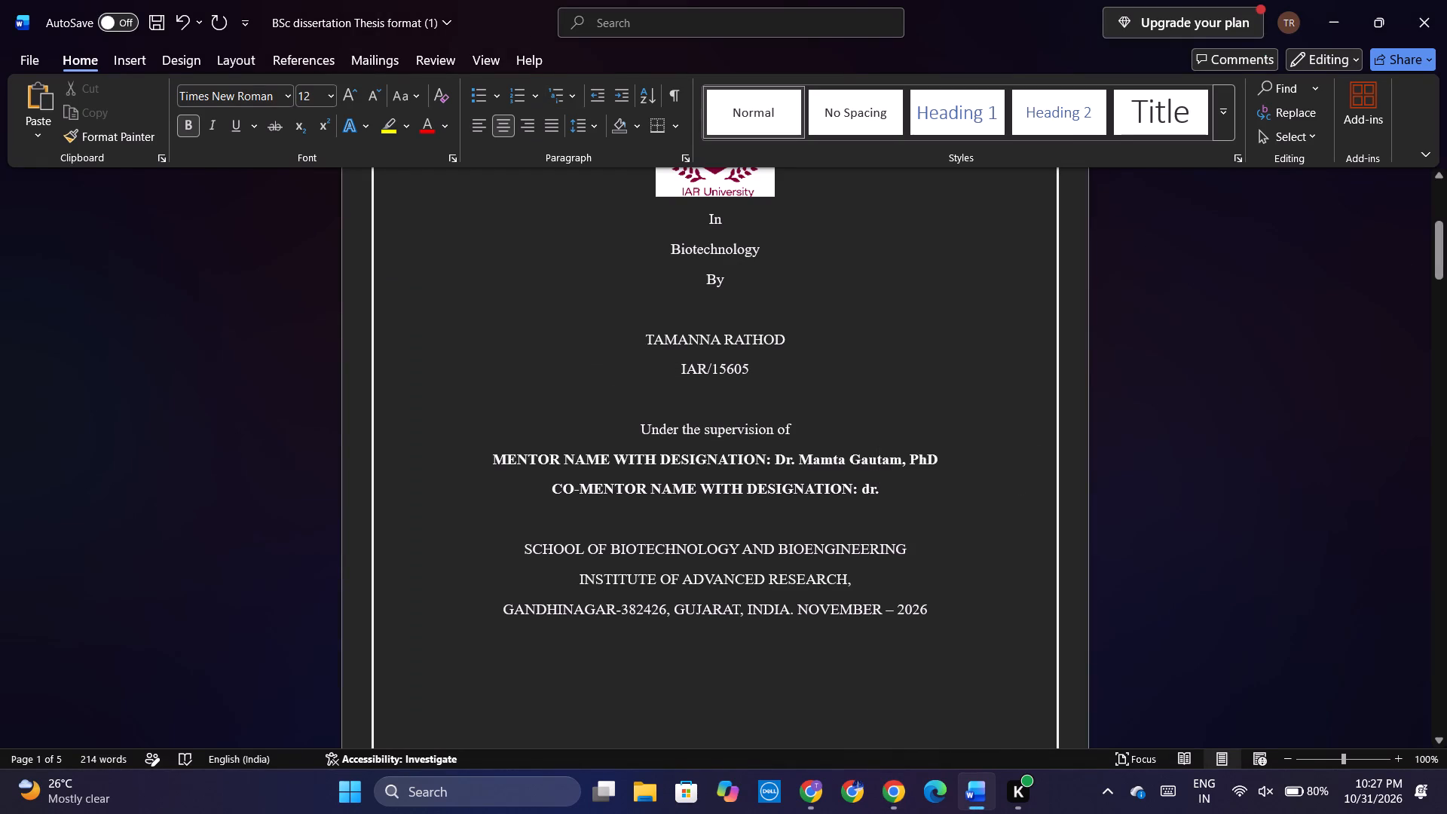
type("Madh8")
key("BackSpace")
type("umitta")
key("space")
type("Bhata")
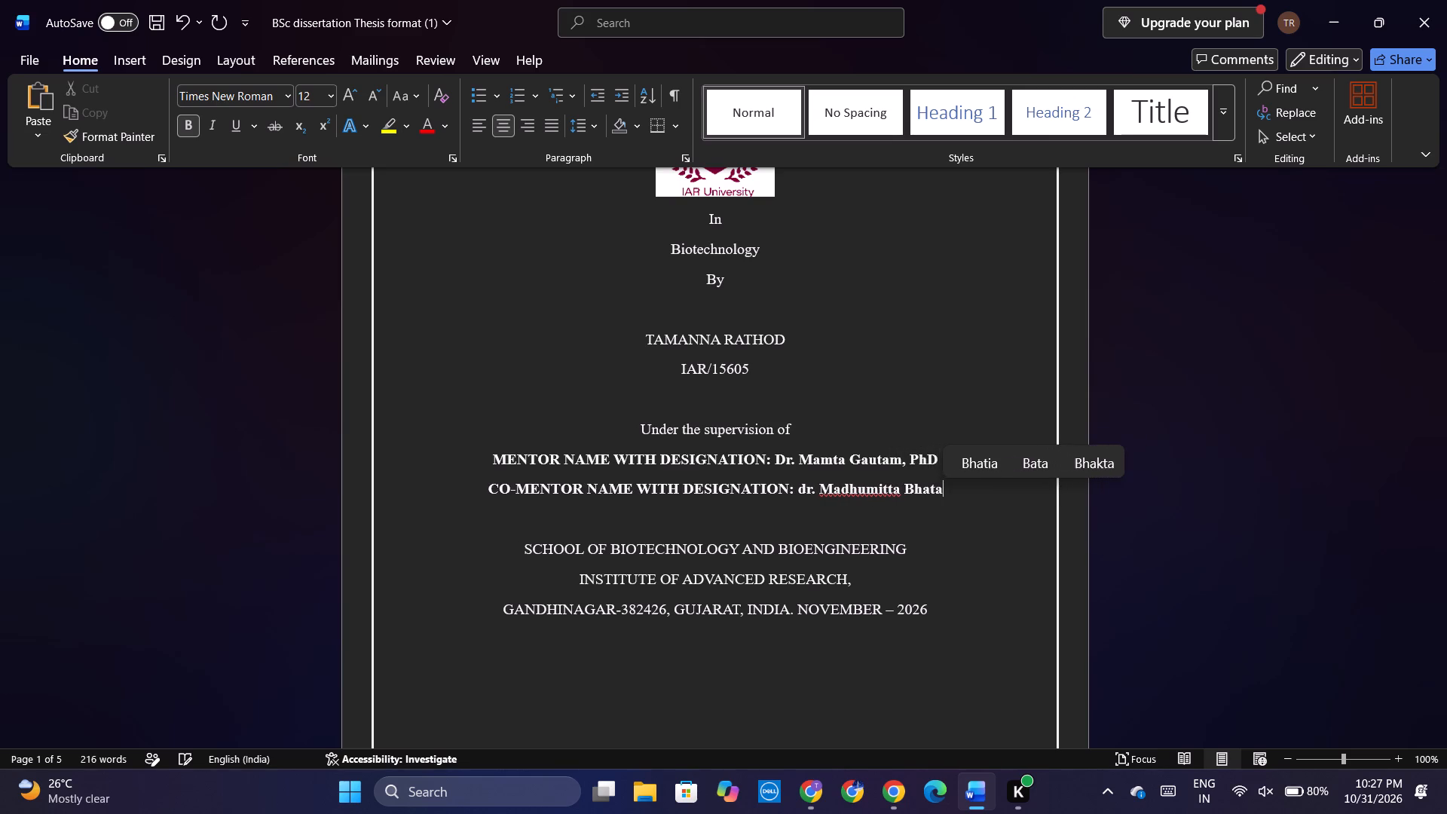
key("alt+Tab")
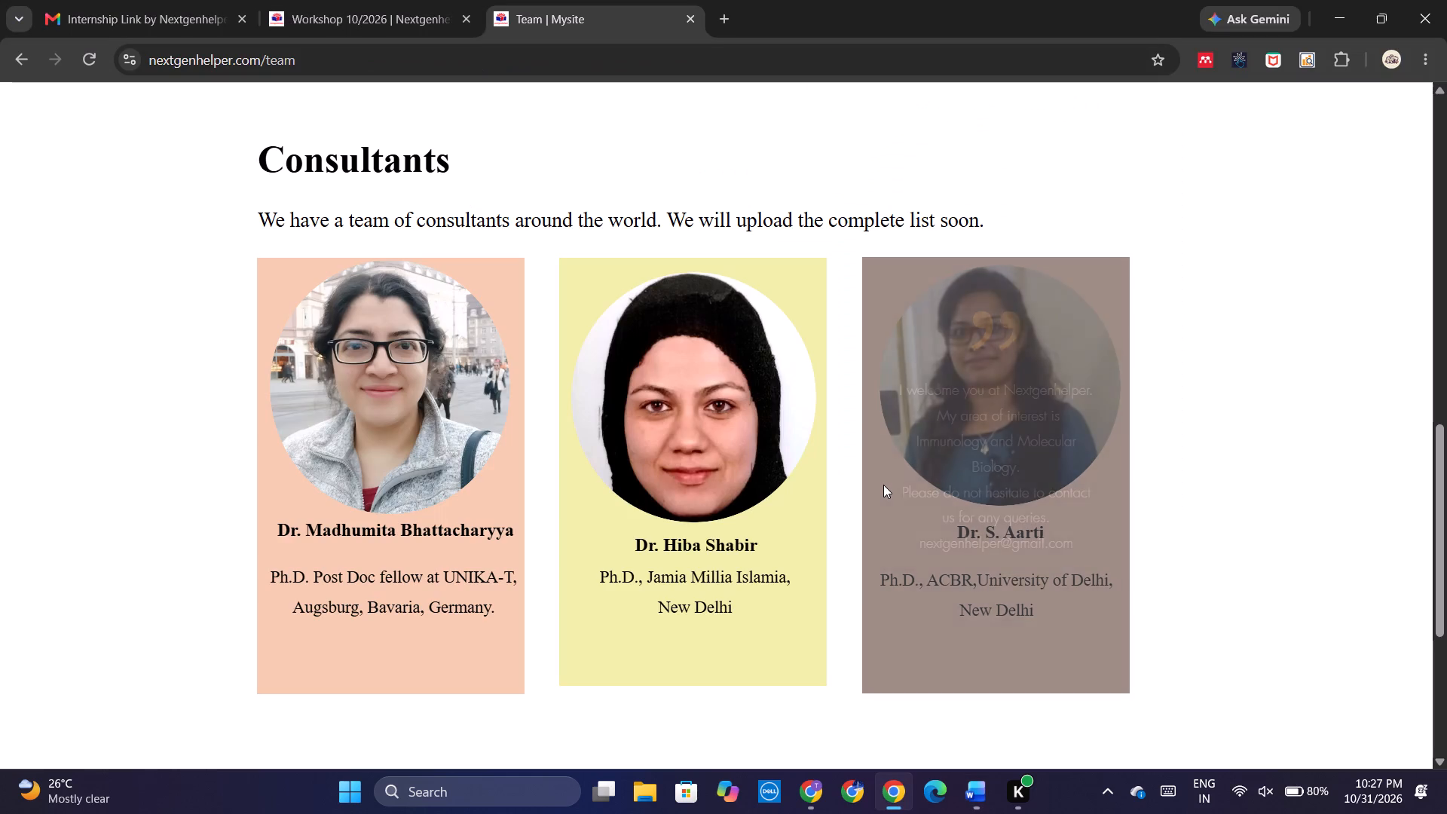
Complete the co-mentor's surname on the title page in Word, and look back over the Team page in Chrome up to its leadership section.
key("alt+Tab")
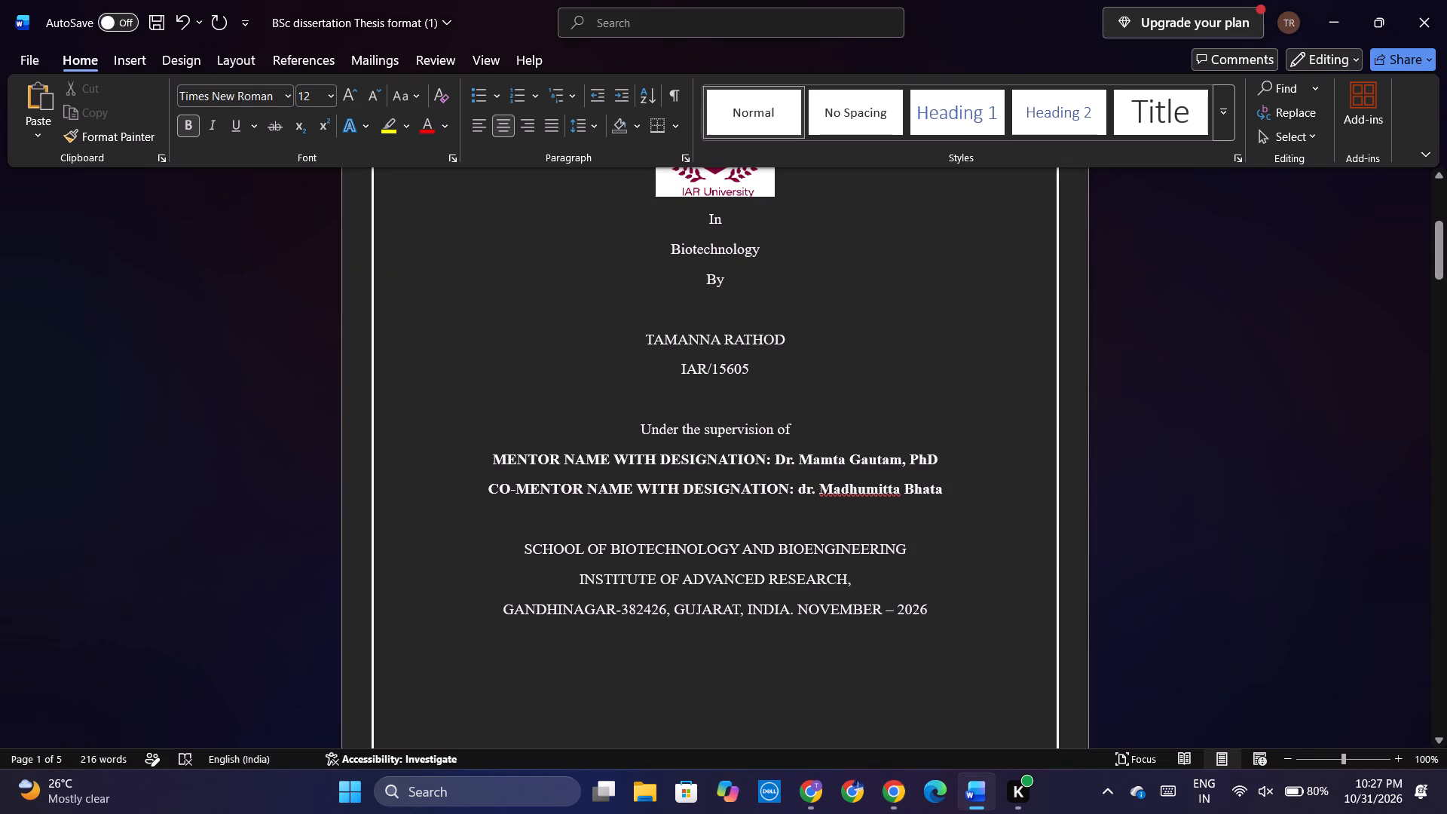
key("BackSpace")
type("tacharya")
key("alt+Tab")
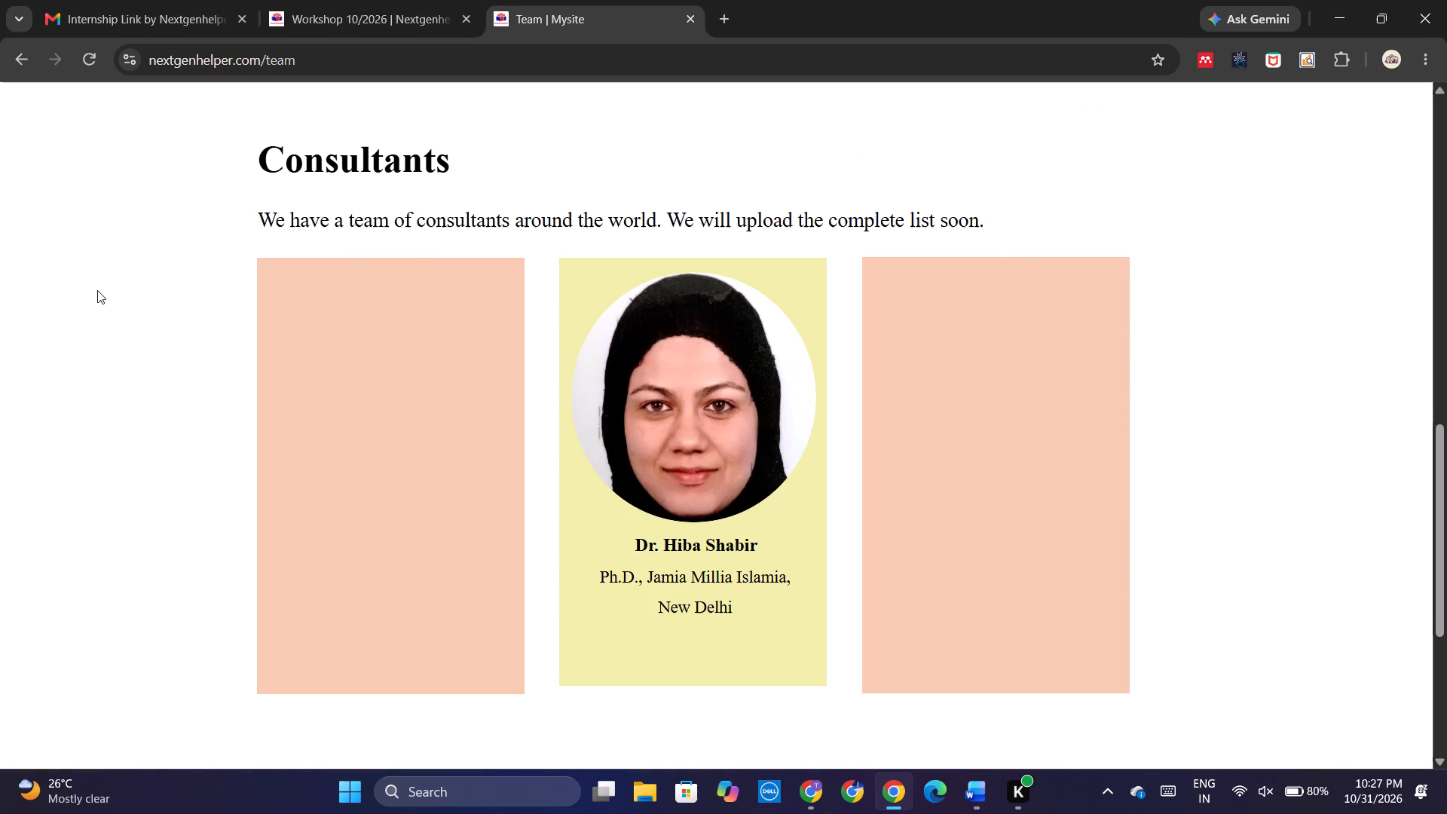
scroll(97, 290, "up", 3)
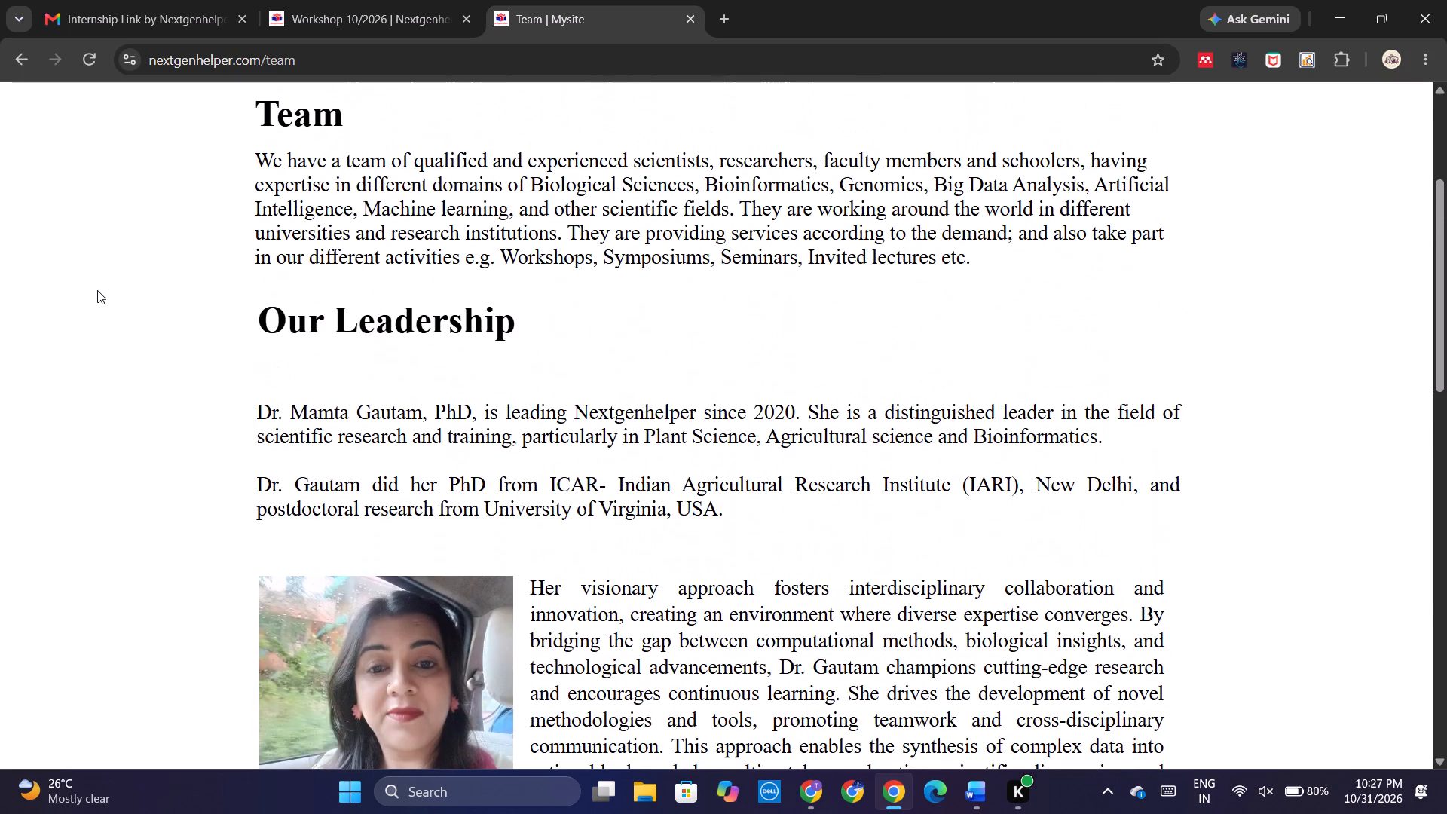
scroll(97, 290, "up", 1)
In the Word thesis, capitalize the co-mentor's title as "Dr." after "CO-MENTOR NAME WITH DESIGNATION:".
key("alt+Tab")
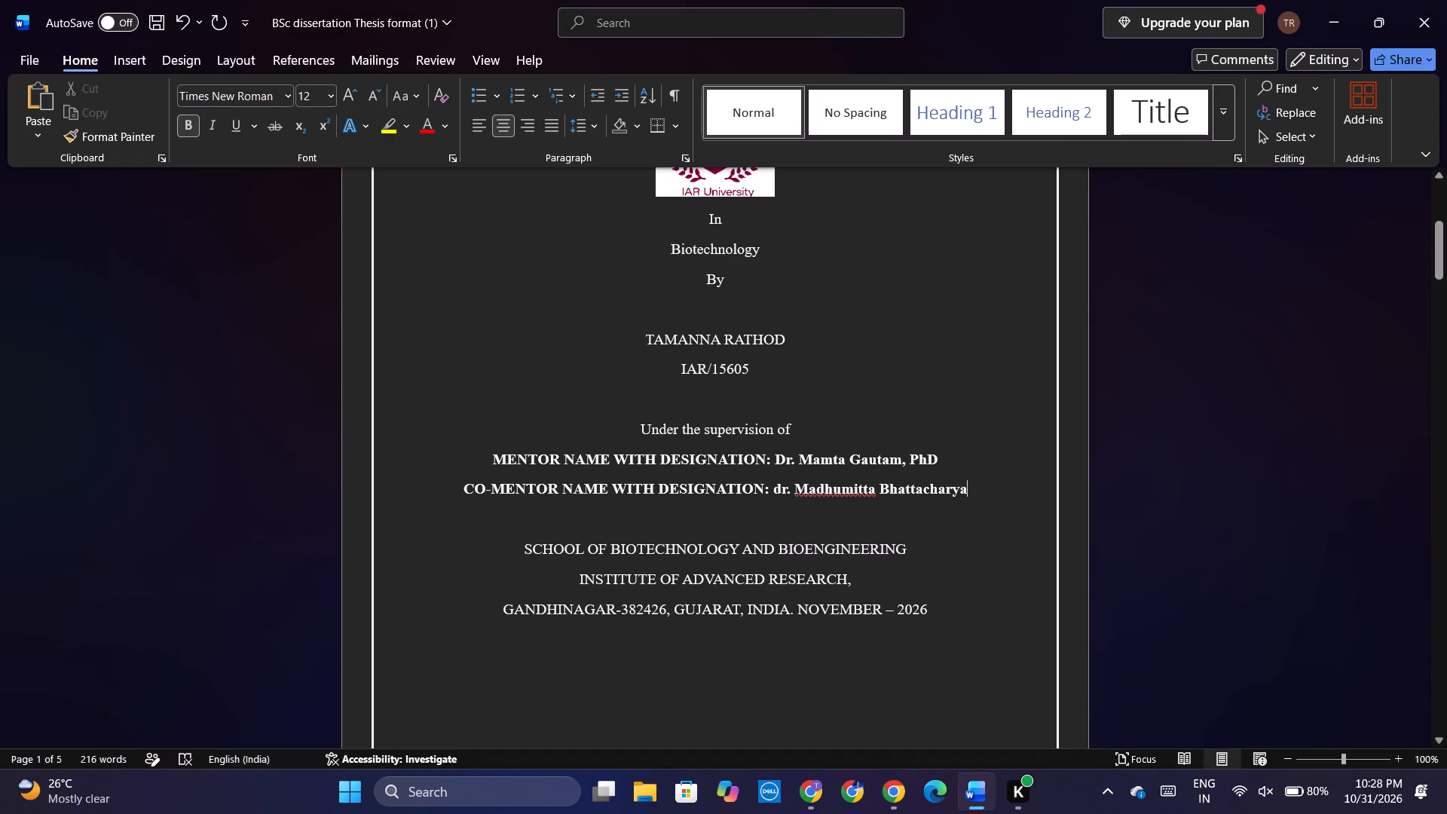
left_click(776, 489)
key("BackSpace")
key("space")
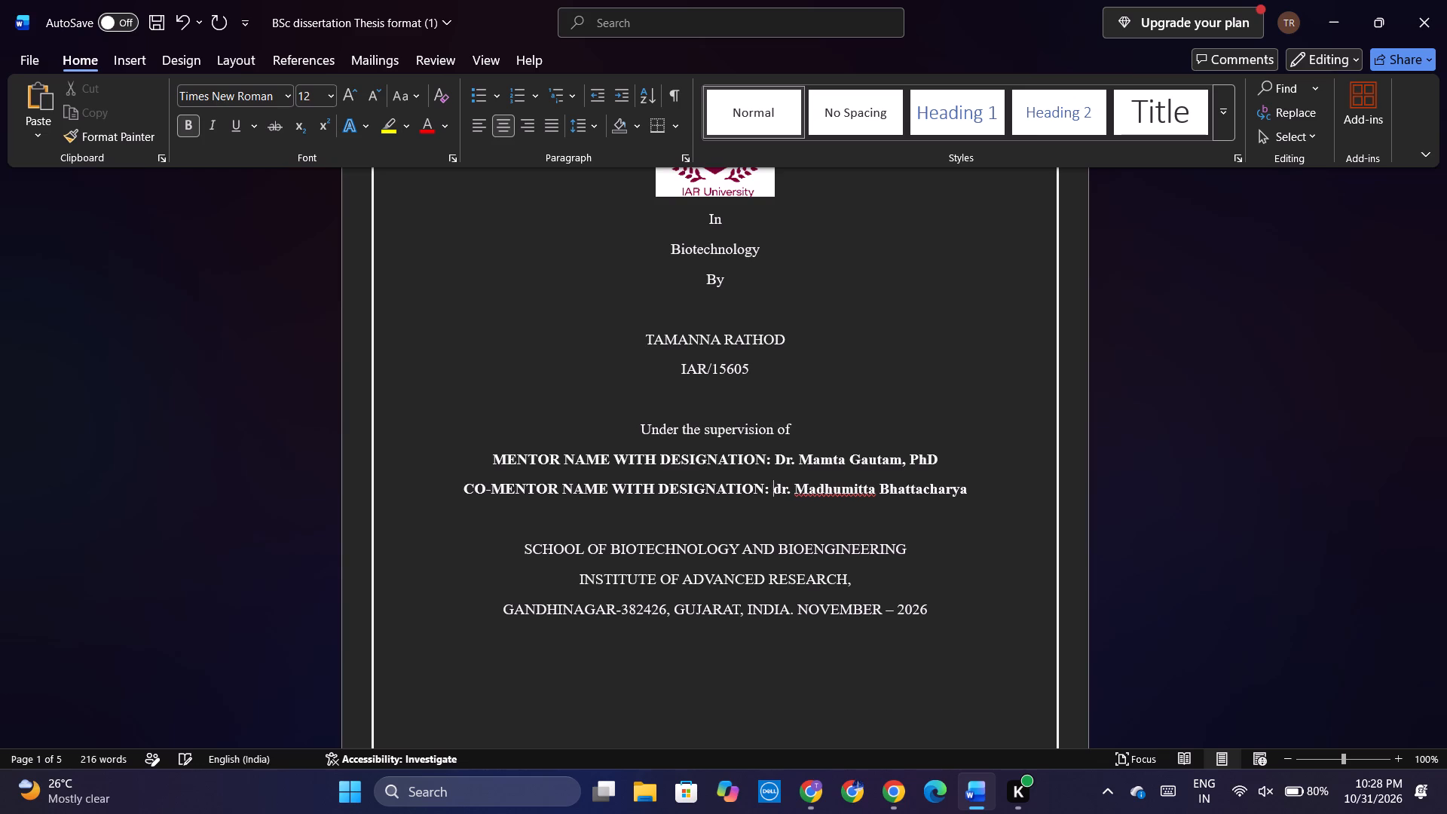
key("Delete")
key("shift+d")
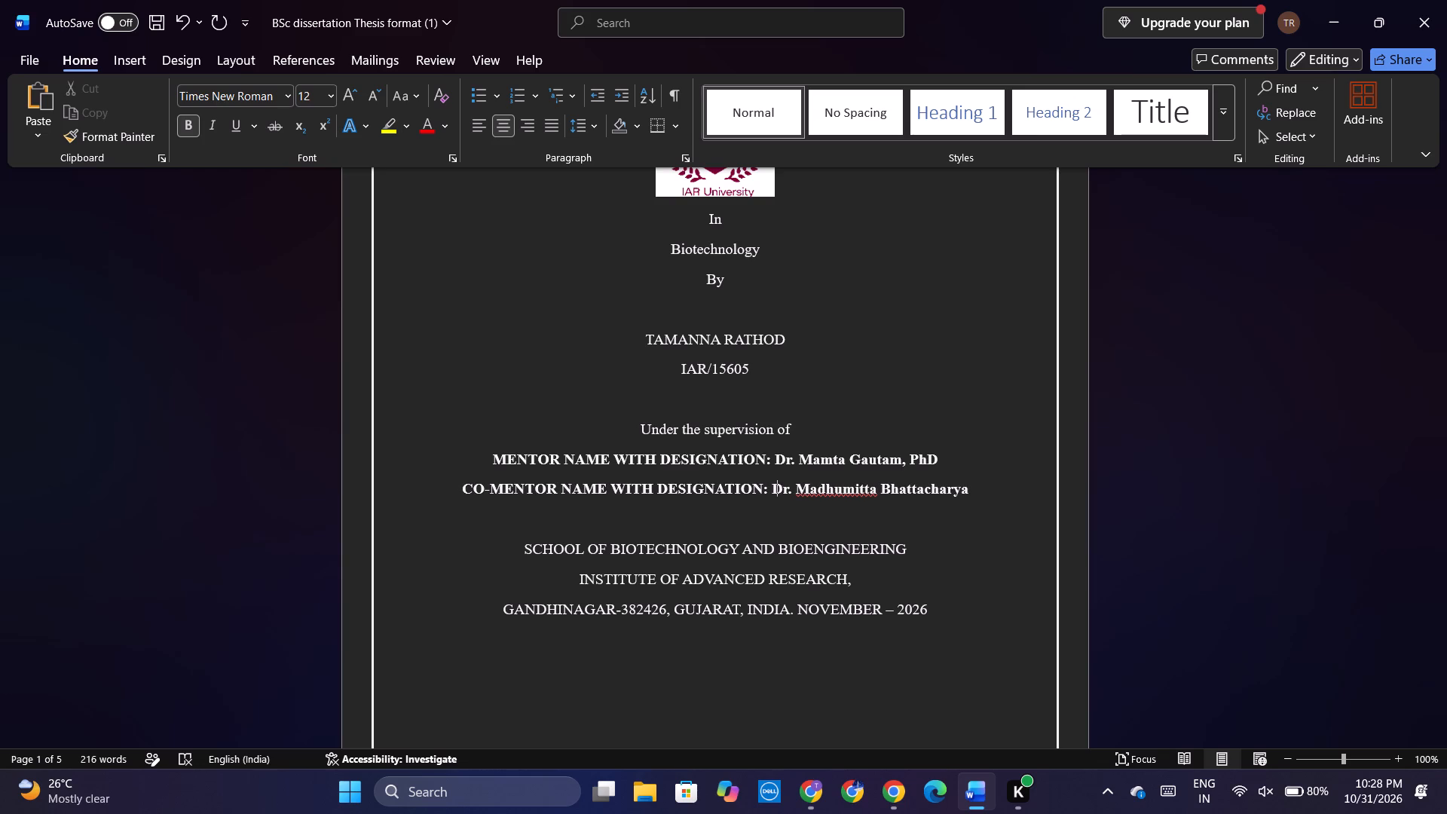
Copy the full two-line dissertation title from the top of the title page.
scroll(727, 580, "down", 1)
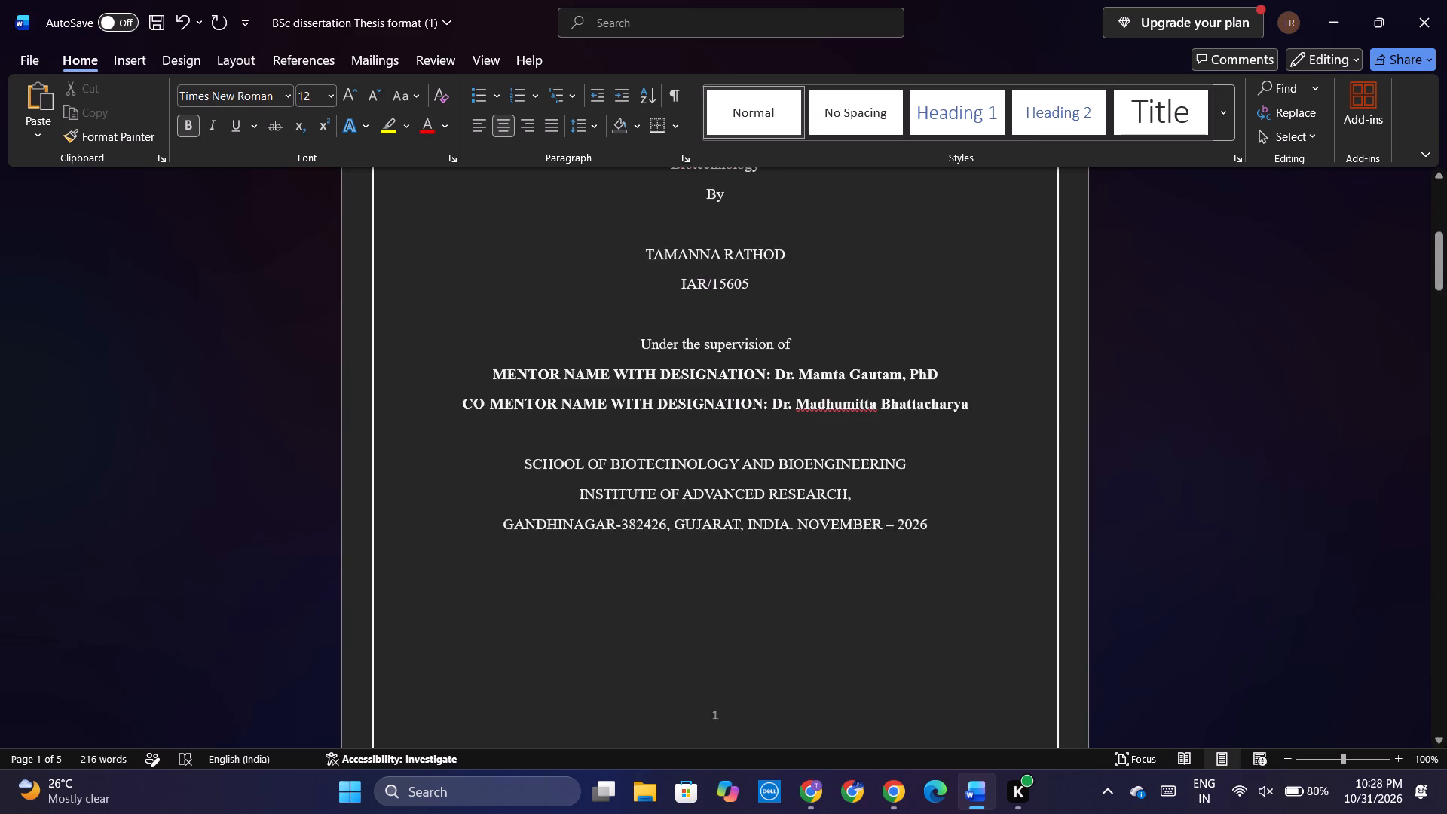
scroll(727, 580, "down", 1)
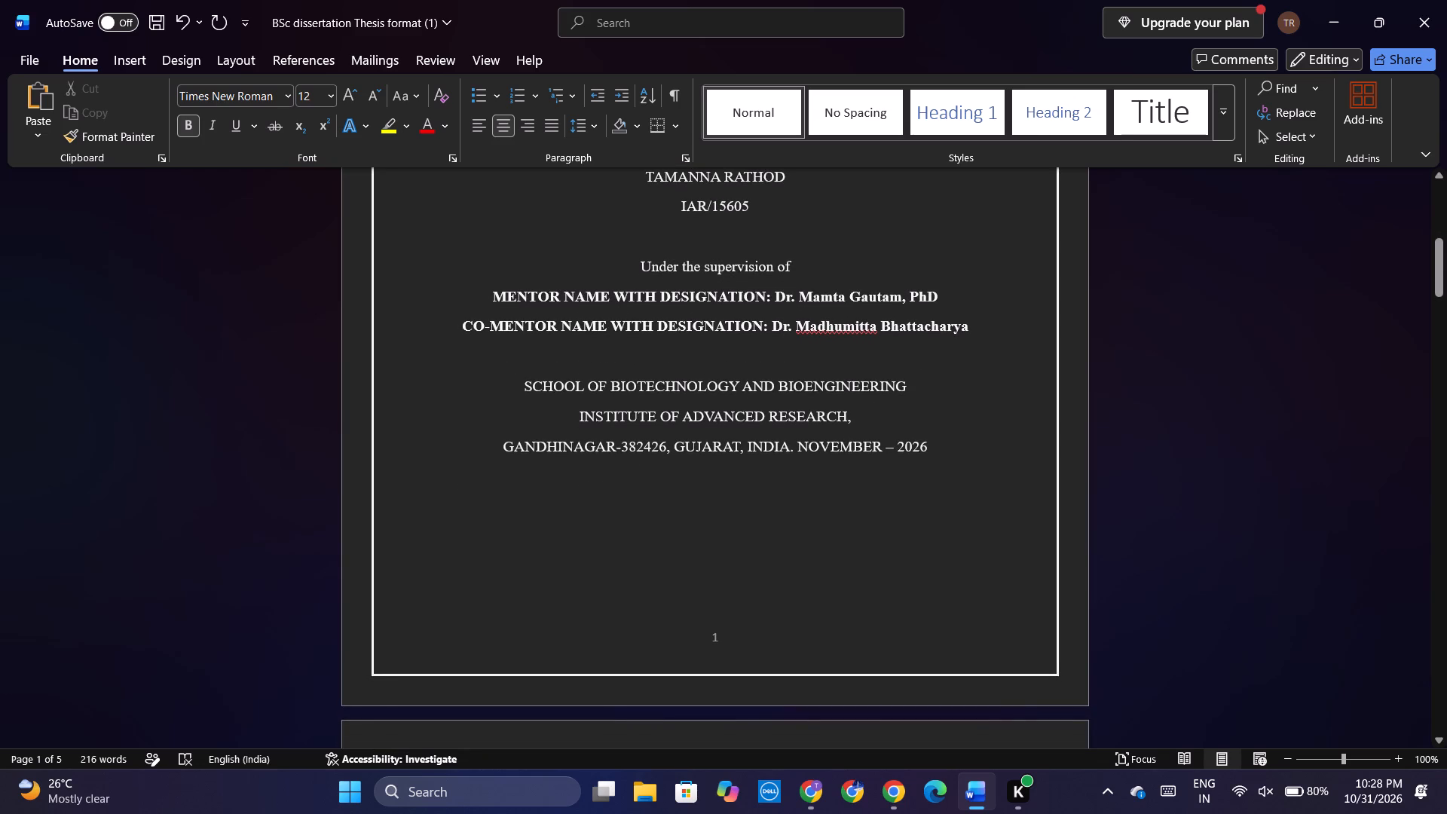
scroll(727, 580, "down", 2)
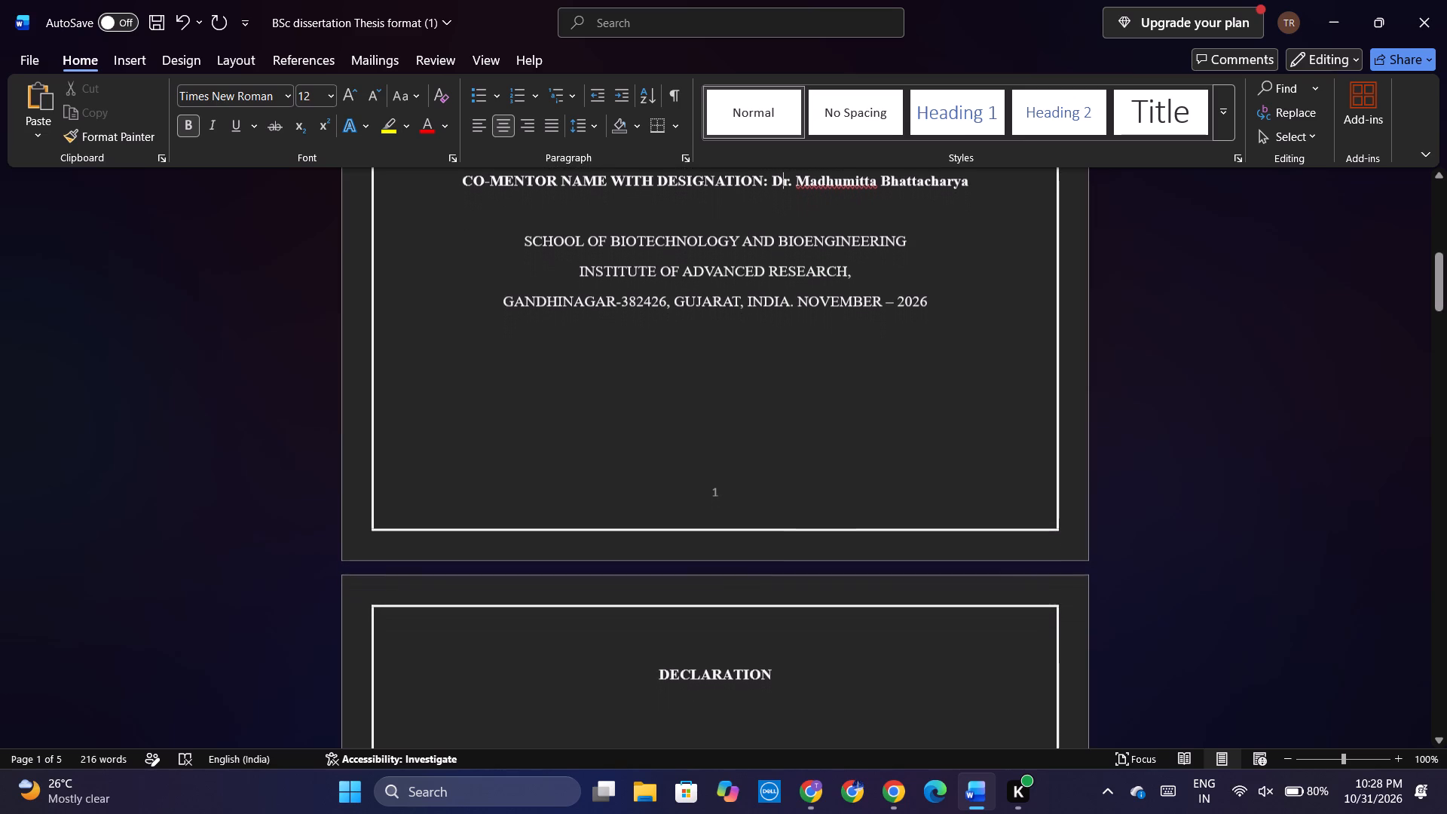
scroll(727, 580, "down", 3)
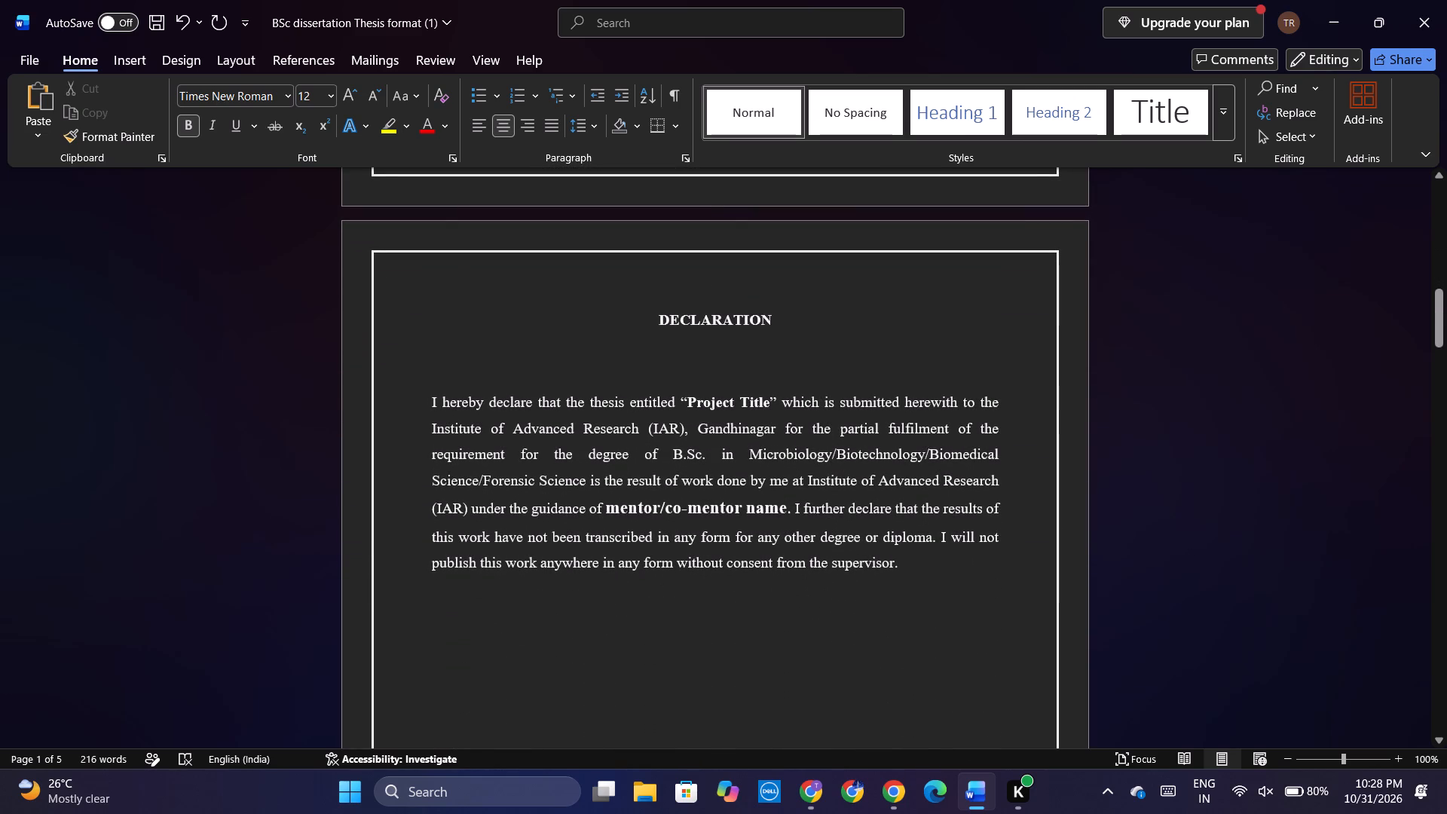
scroll(684, 396, "up", 3)
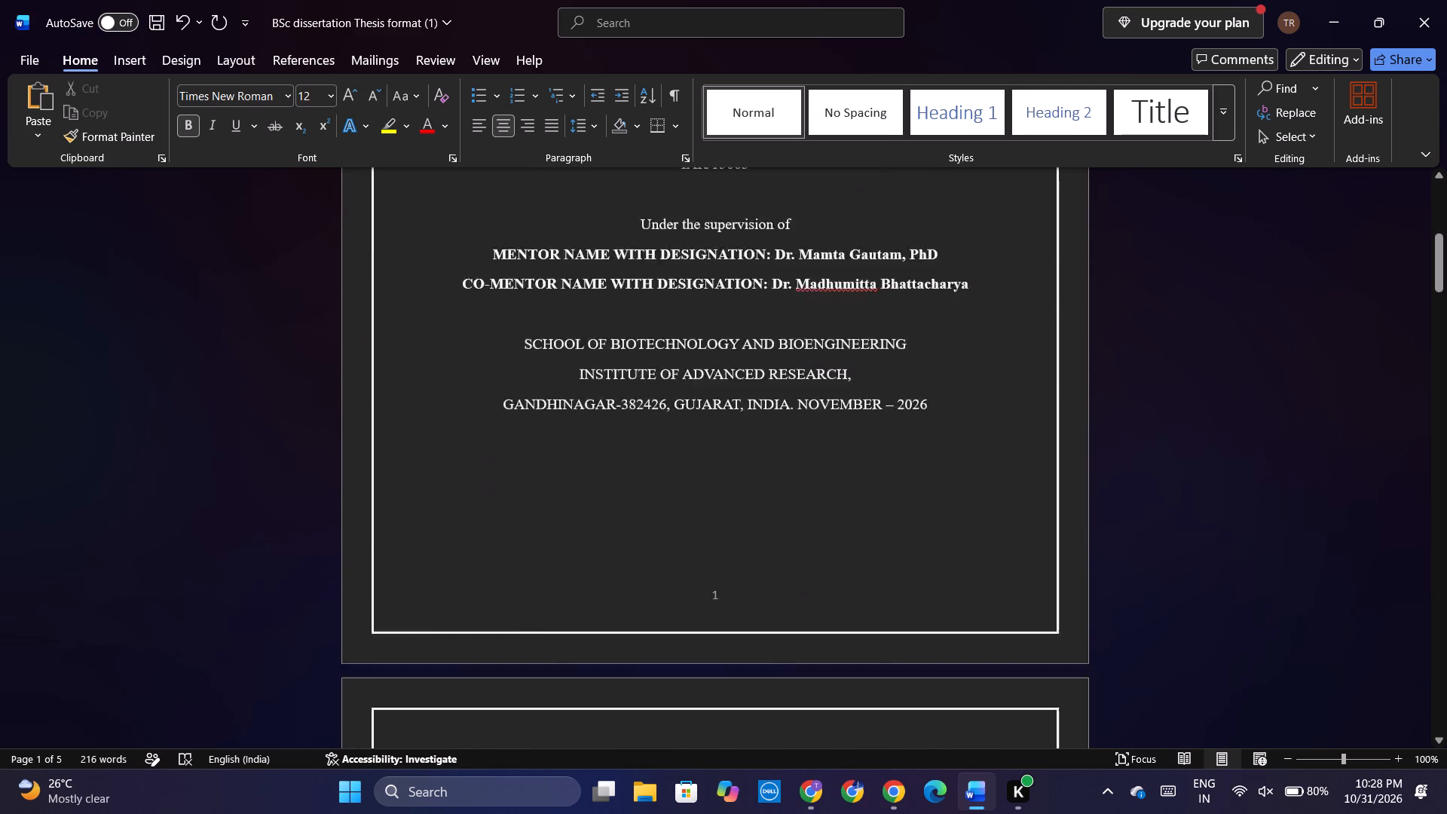
scroll(684, 396, "up", 3)
left_click_drag(748, 308, 730, 304)
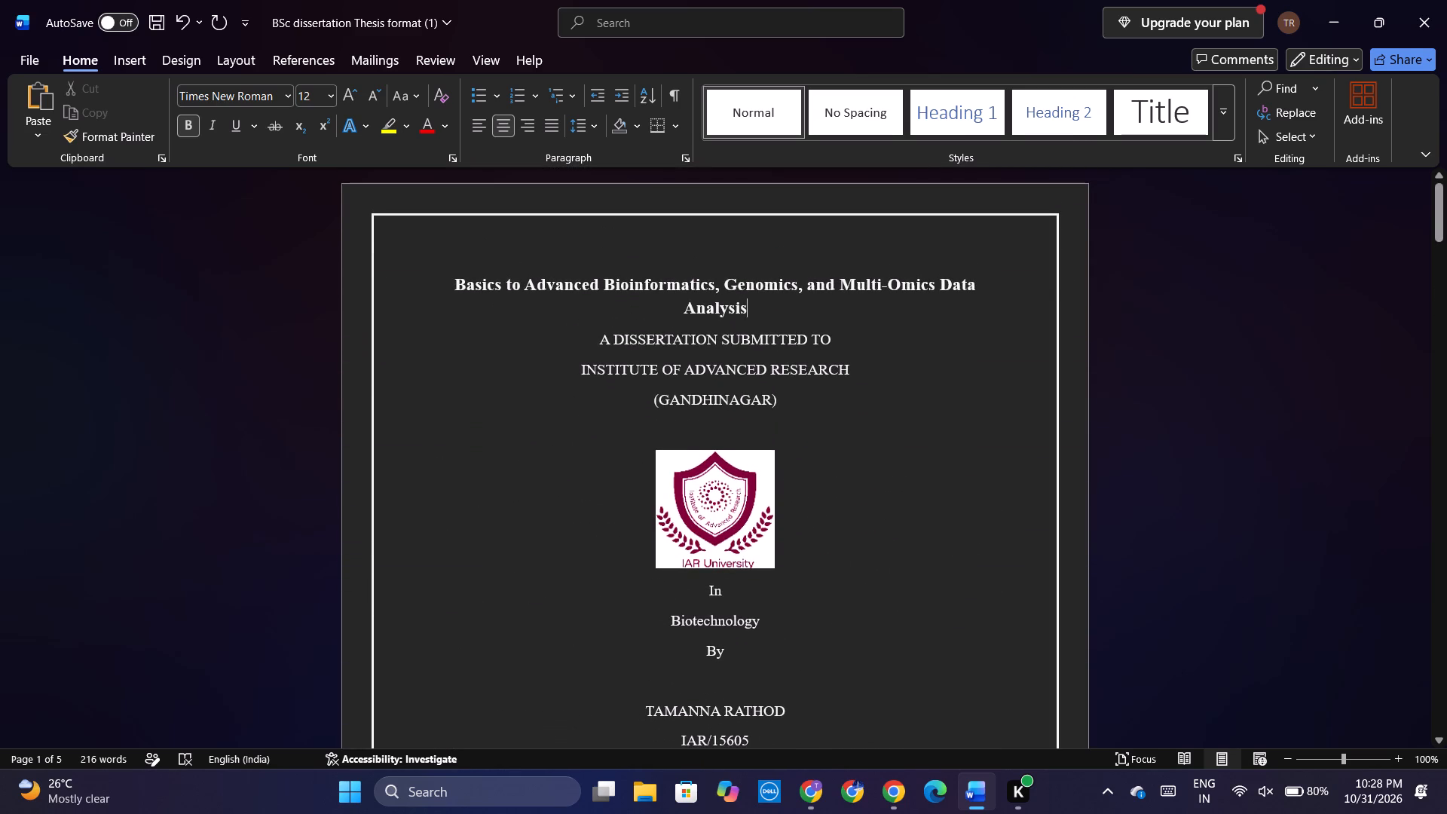
left_click_drag(730, 304, 407, 271)
key("ctrl+c")
Replace the "Project Title" placeholder in the Declaration paragraph with the copied title "Basics to Advanced Bioinformatics, Genomics, and Multi-Omics Data Analysis".
scroll(407, 271, "down", 2)
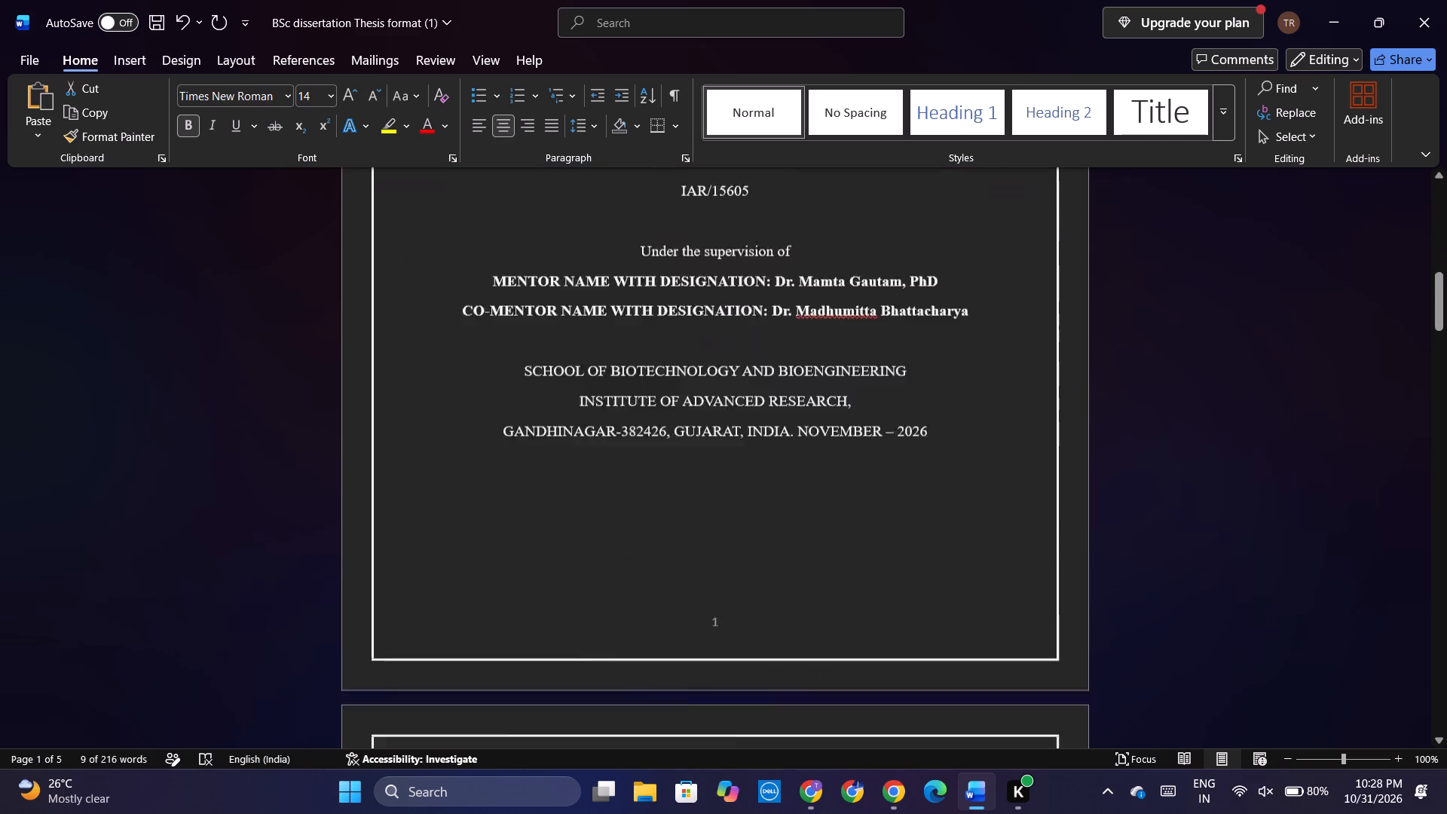
scroll(407, 271, "down", 2)
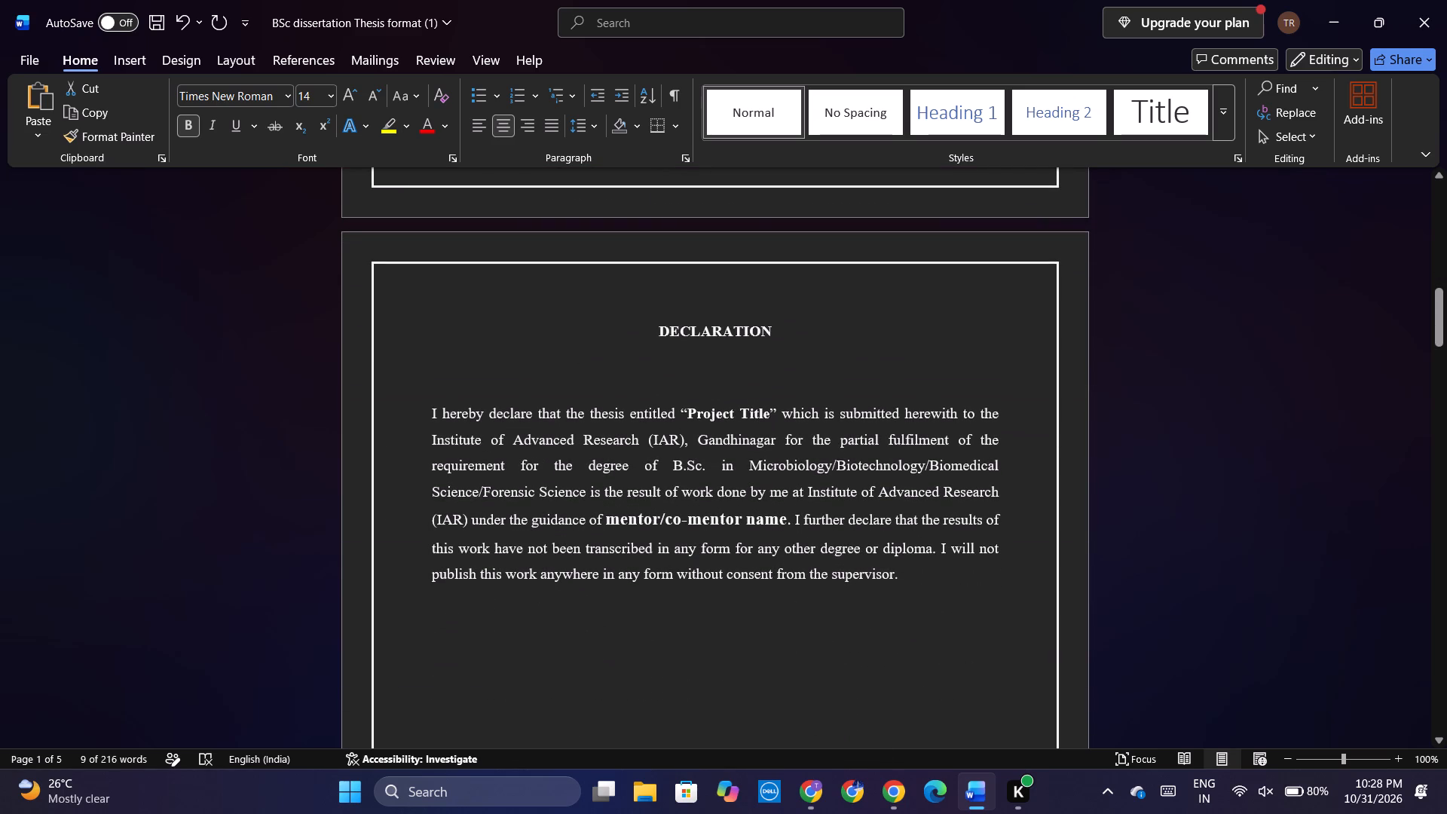
left_click_drag(689, 412, 768, 412)
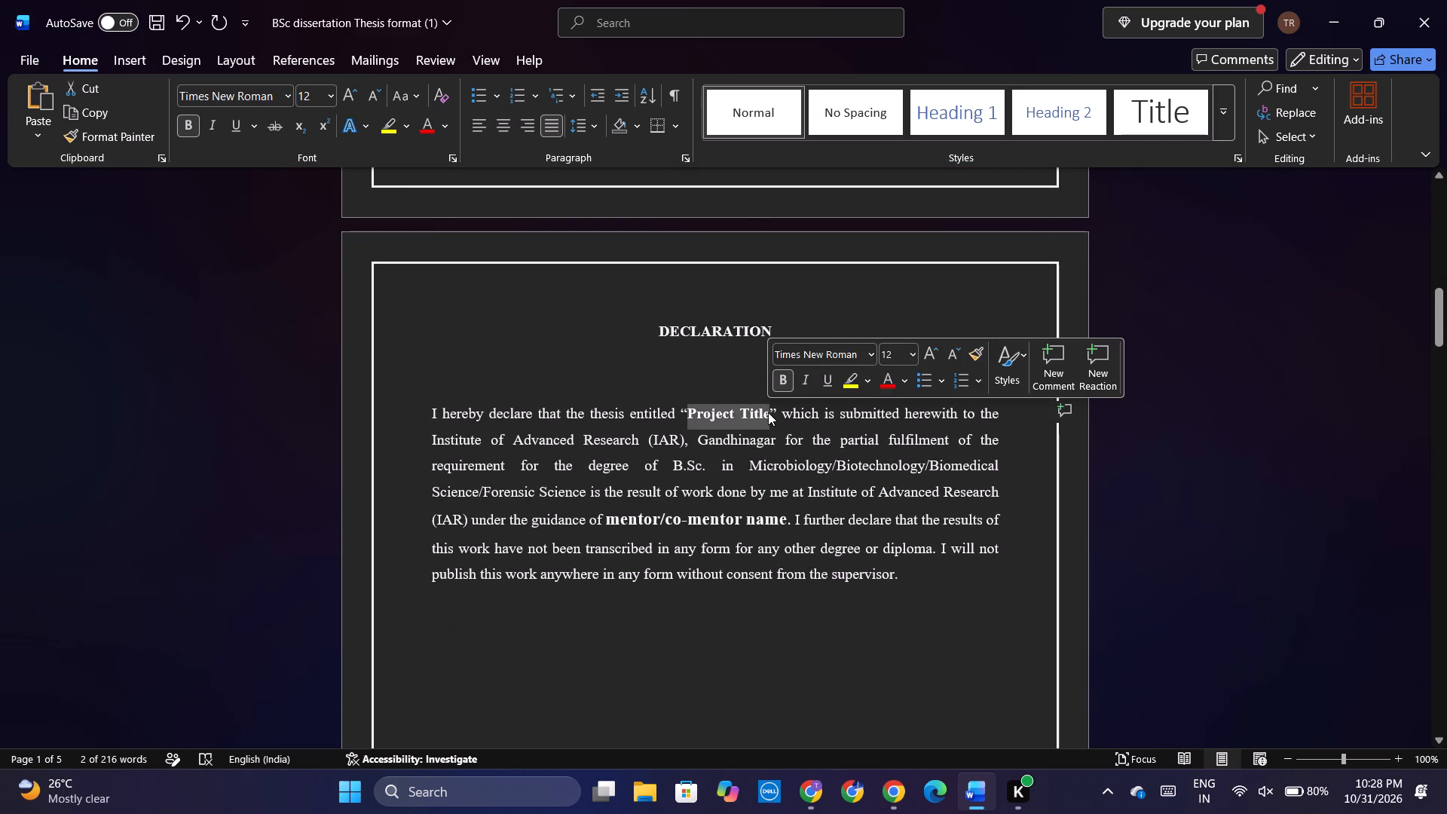
key("ctrl+v")
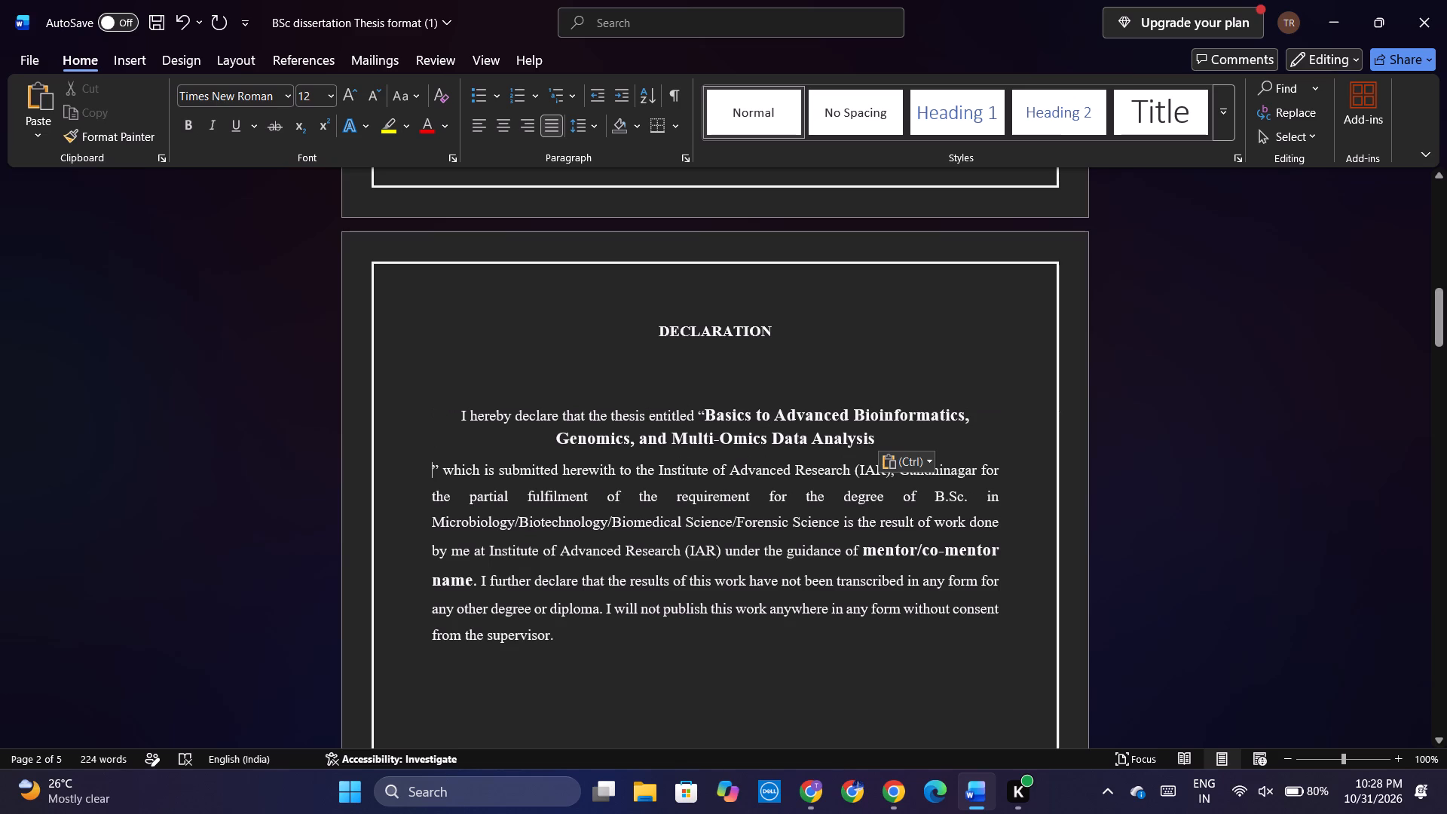
key("ctrl+z")
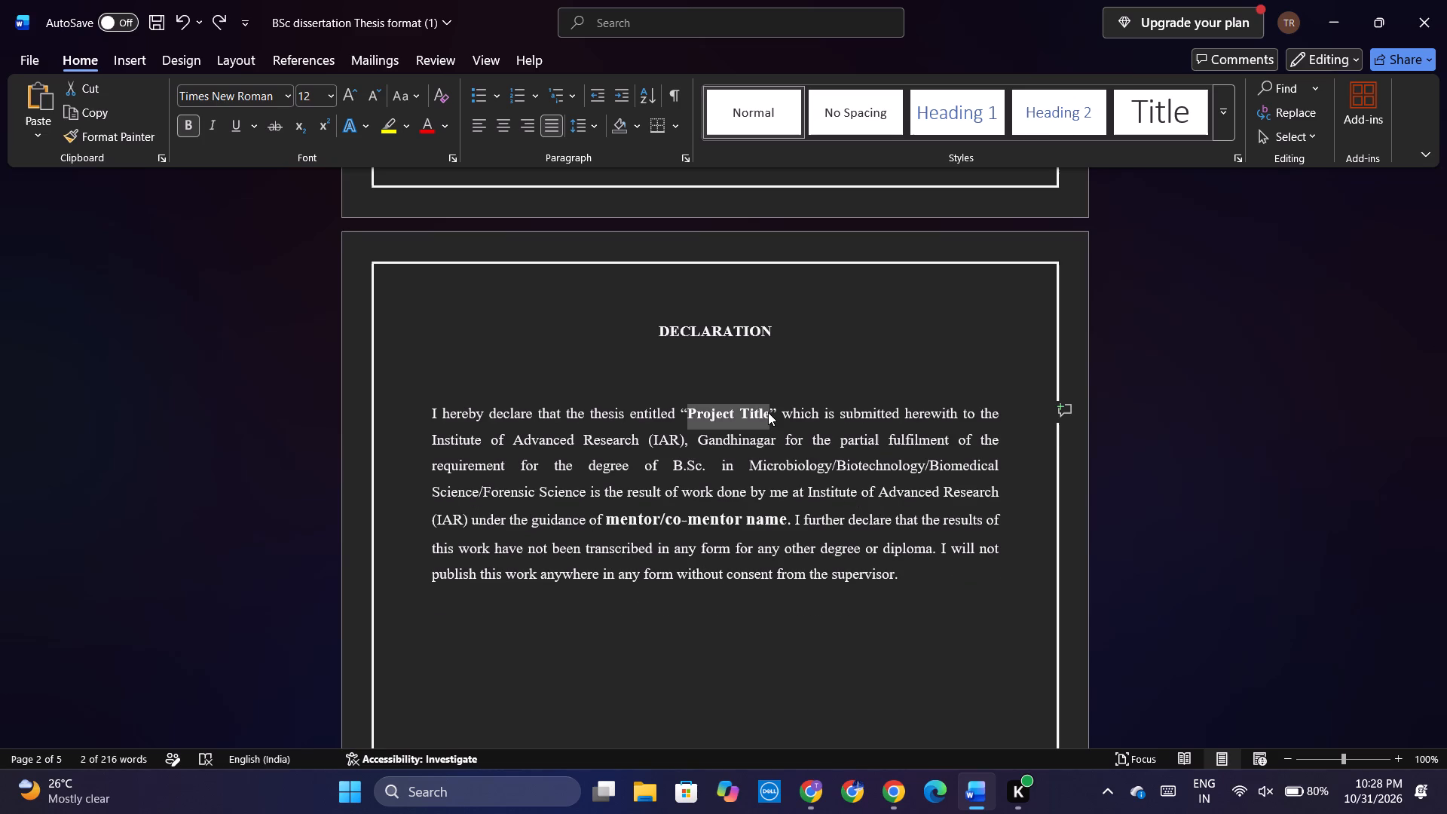
key("ctrl+v")
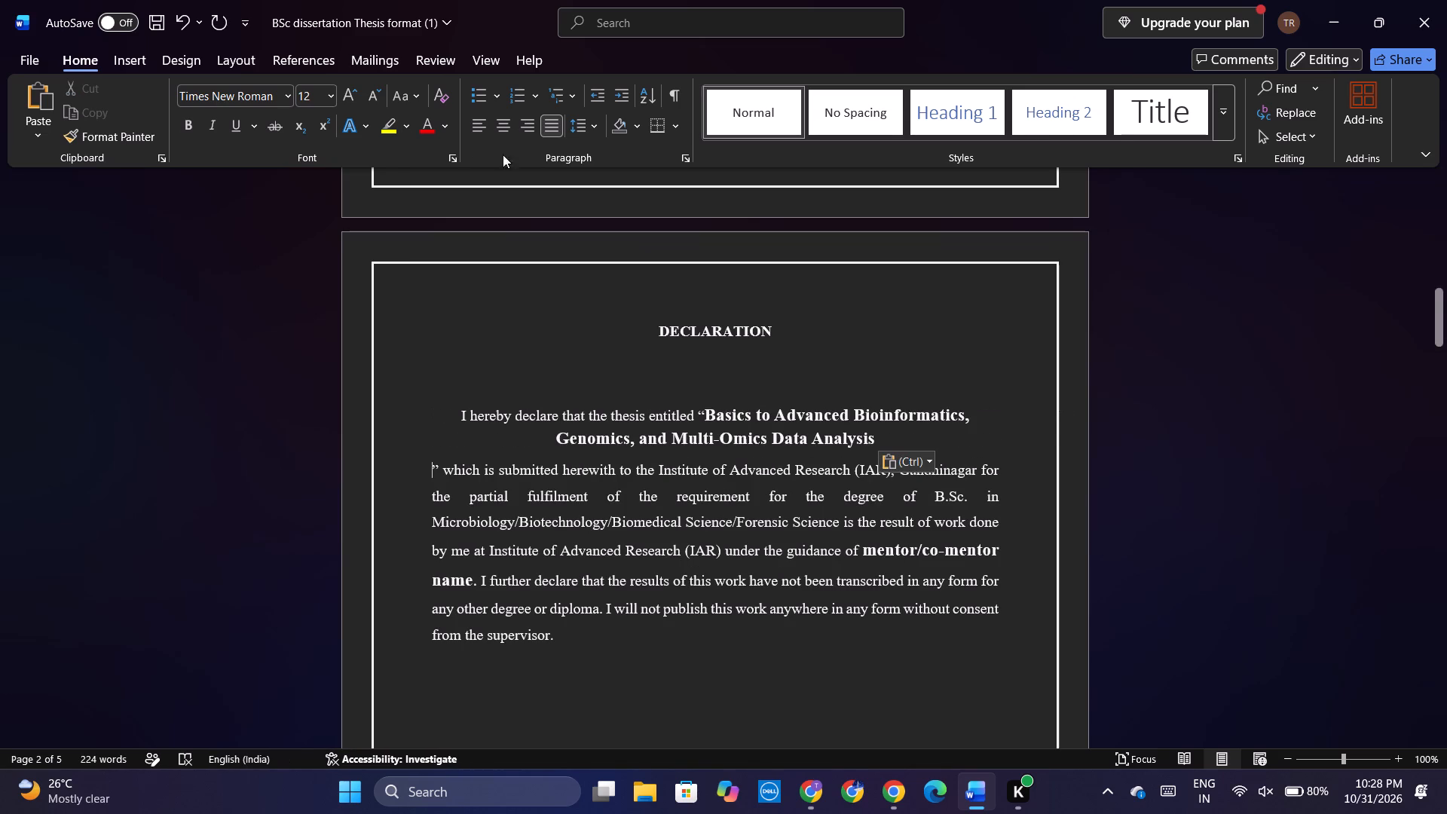
Try to reduce the font size of the pasted title in the Declaration, setting the word "Multi" to 12.
left_click(314, 93)
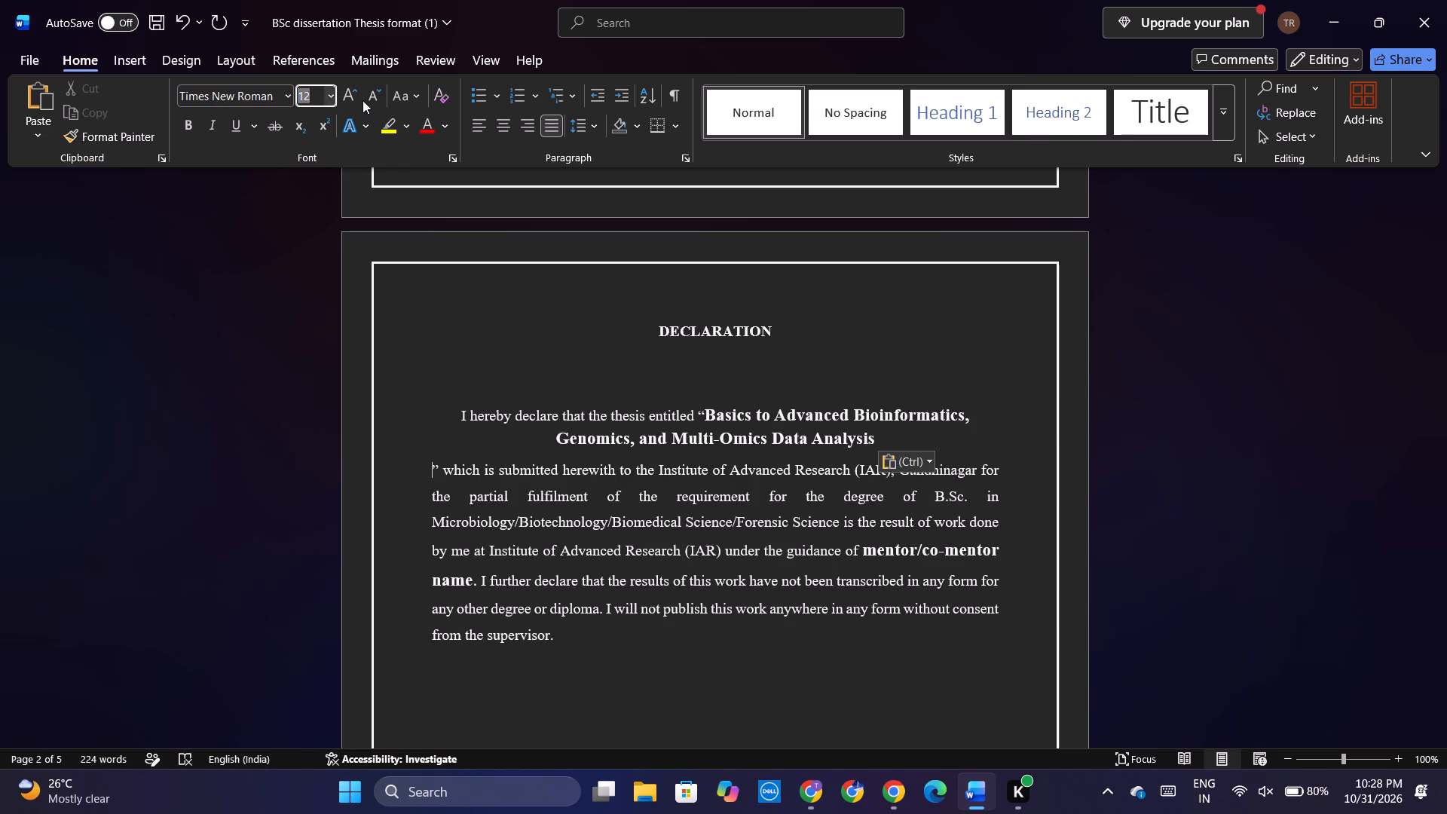
left_click(366, 100)
left_click(366, 100)
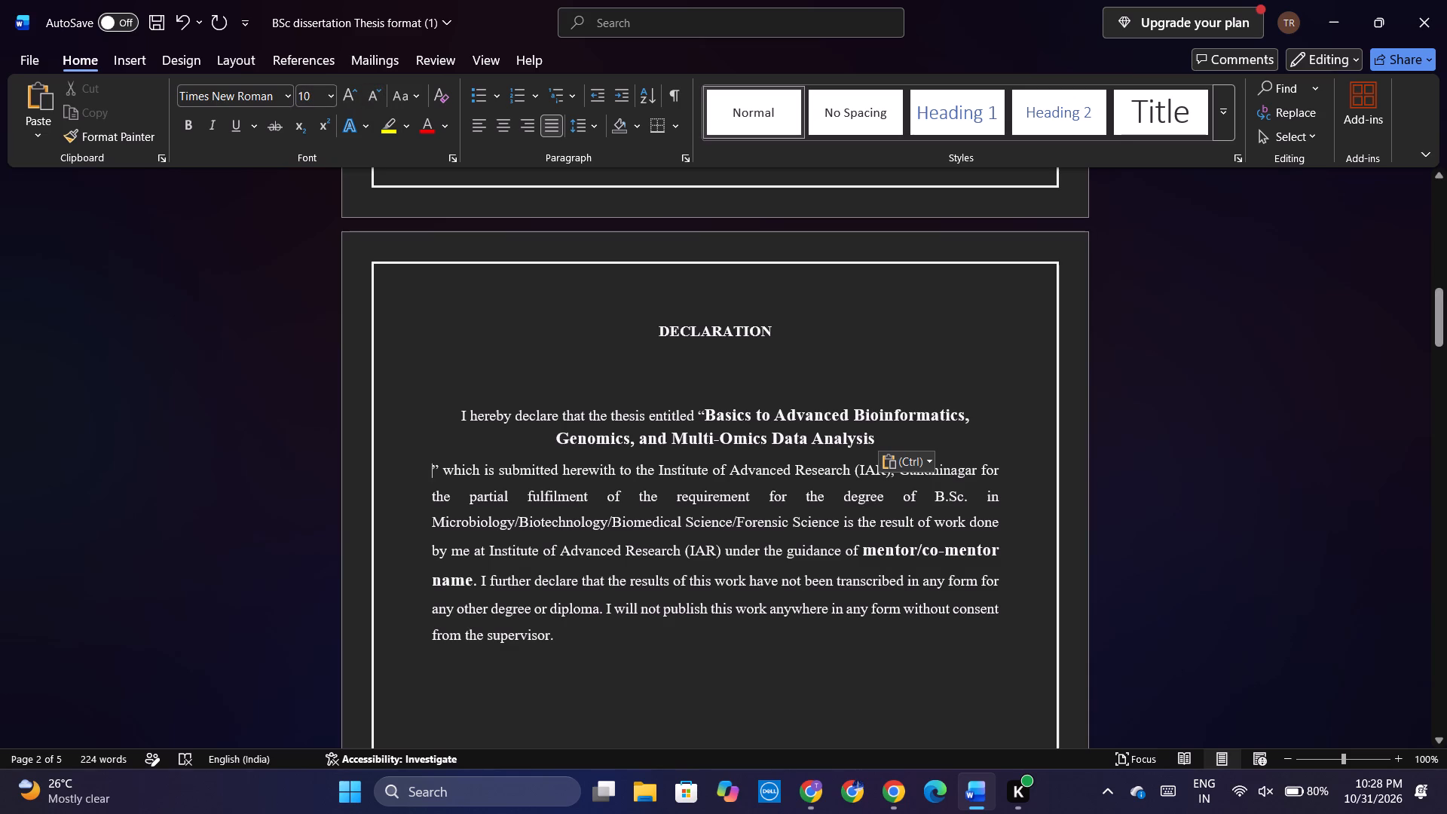
left_click(694, 432)
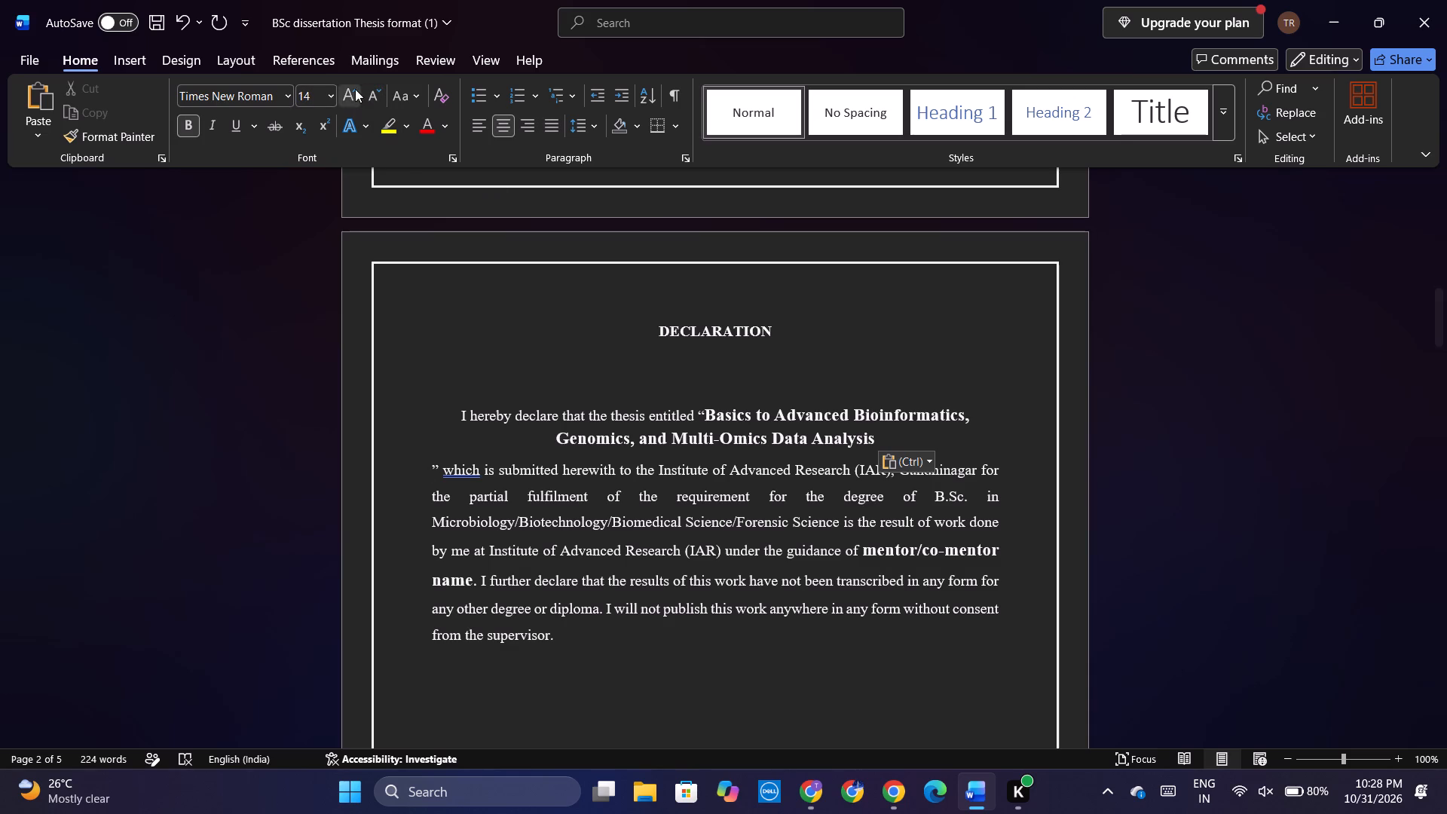
left_click(372, 96)
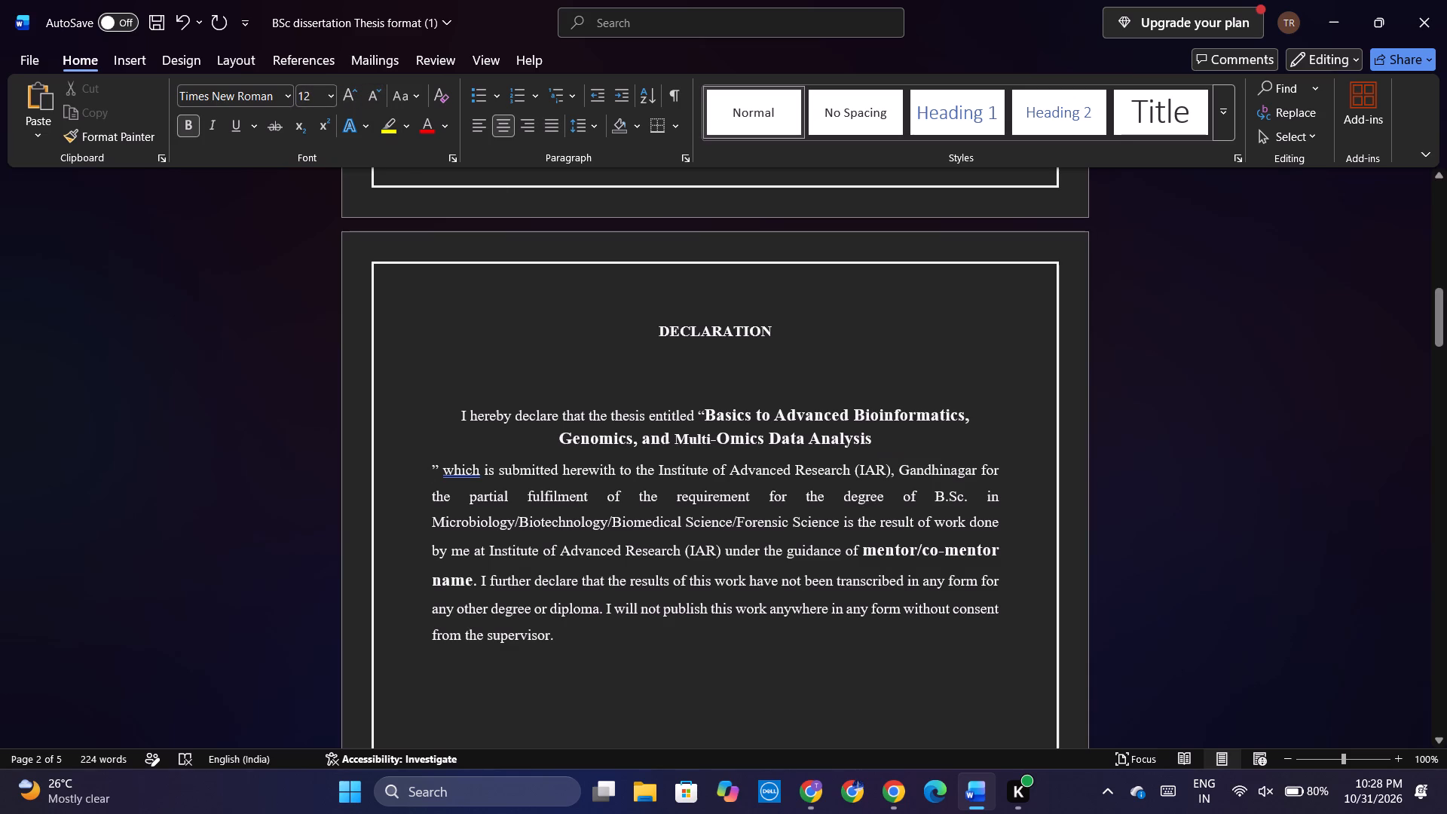
Set the entire pasted dissertation title in the Declaration paragraph to font size 12.
left_click_drag(874, 448, 699, 407)
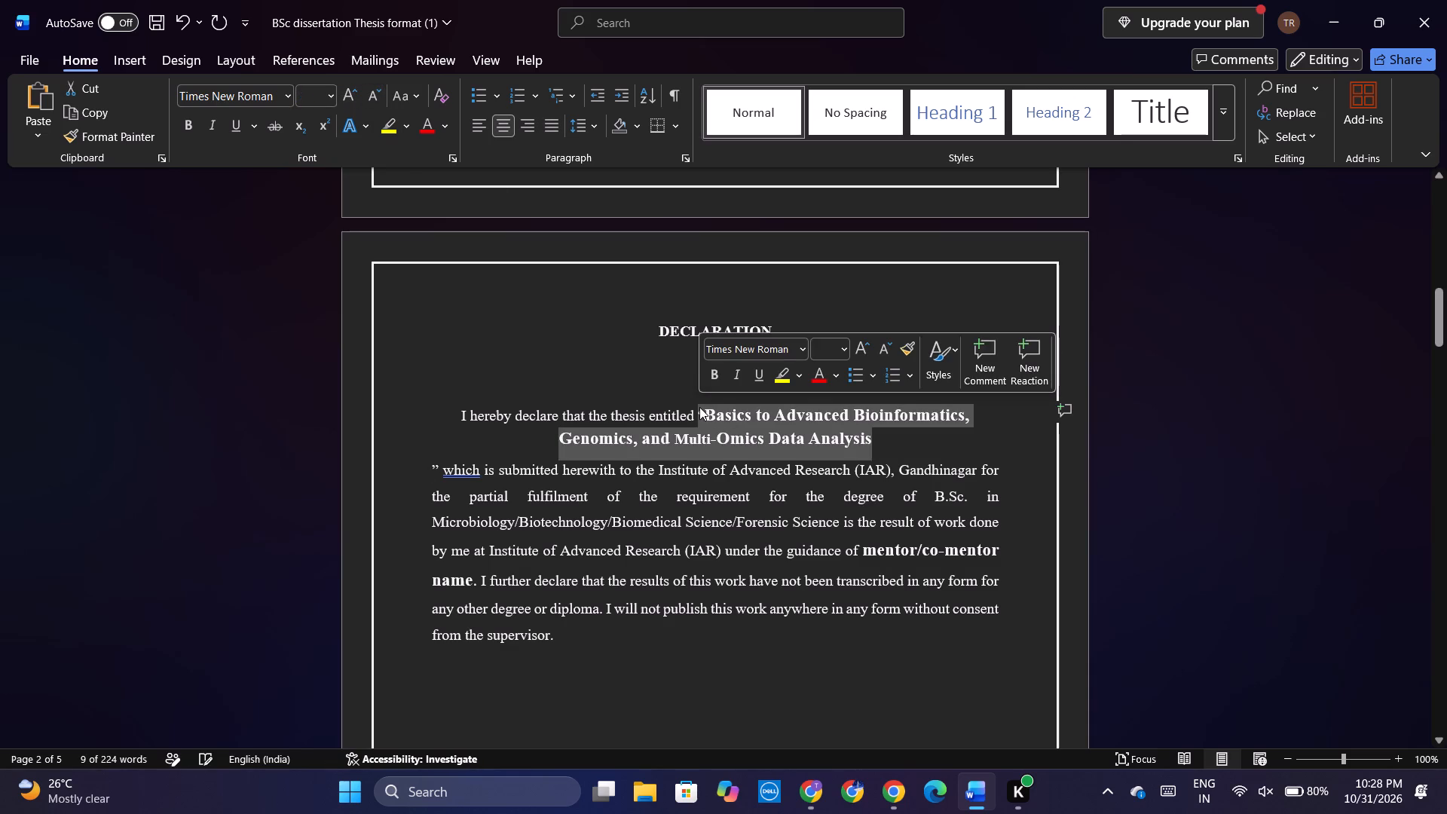
left_click(704, 409)
left_click_drag(704, 409, 796, 424)
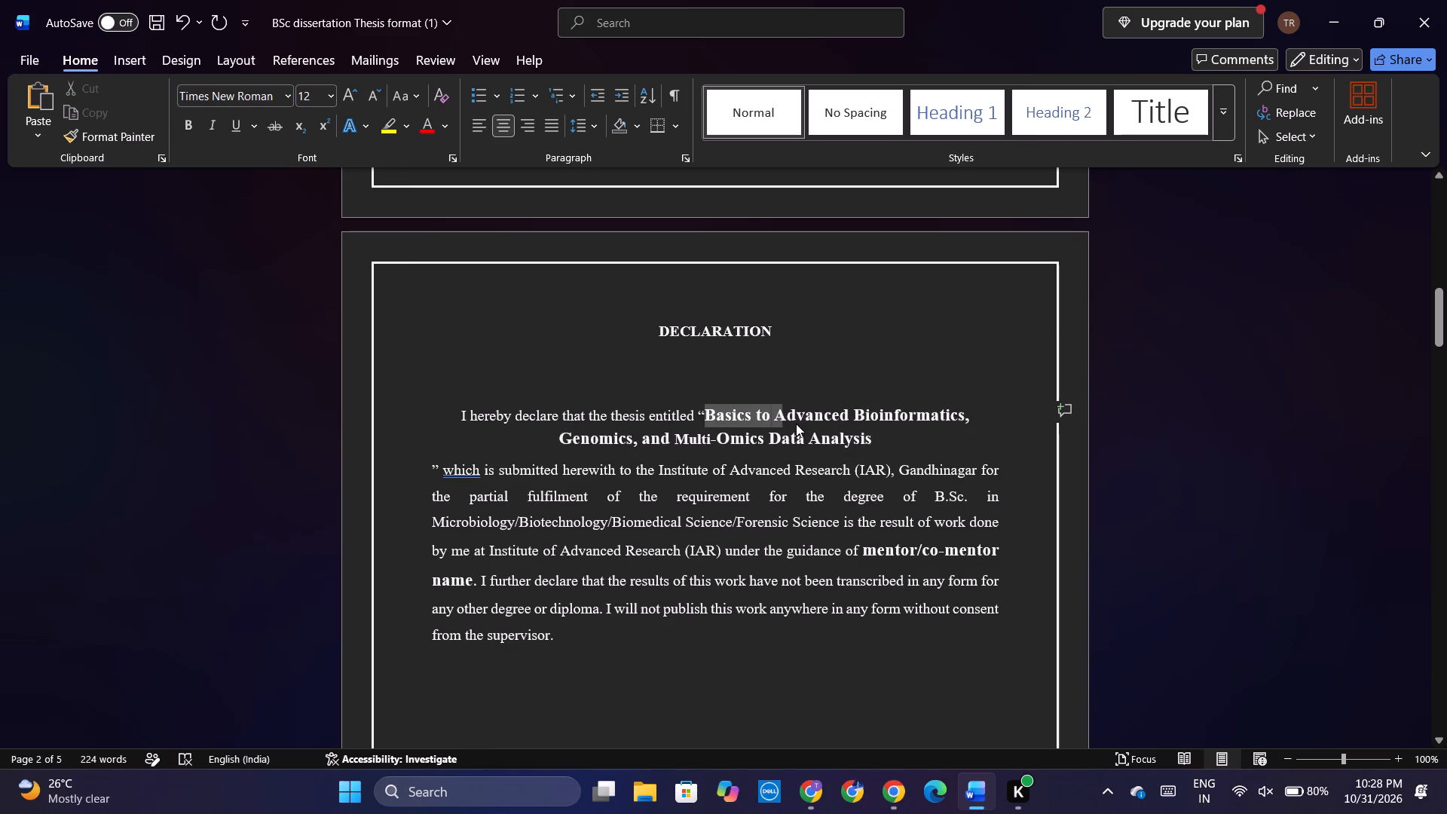
left_click_drag(796, 424, 856, 432)
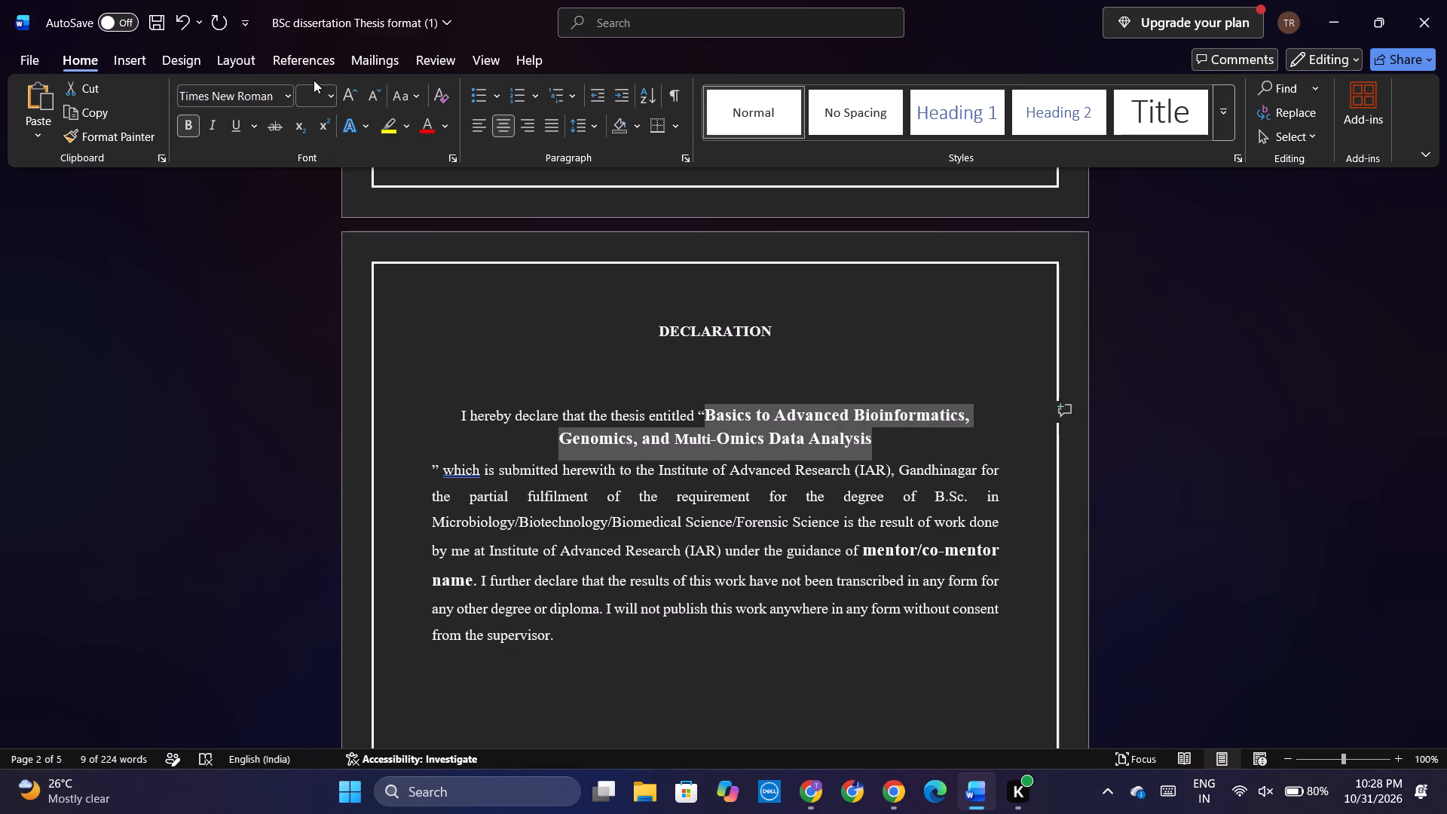
left_click(315, 97)
key("End")
key("Down")
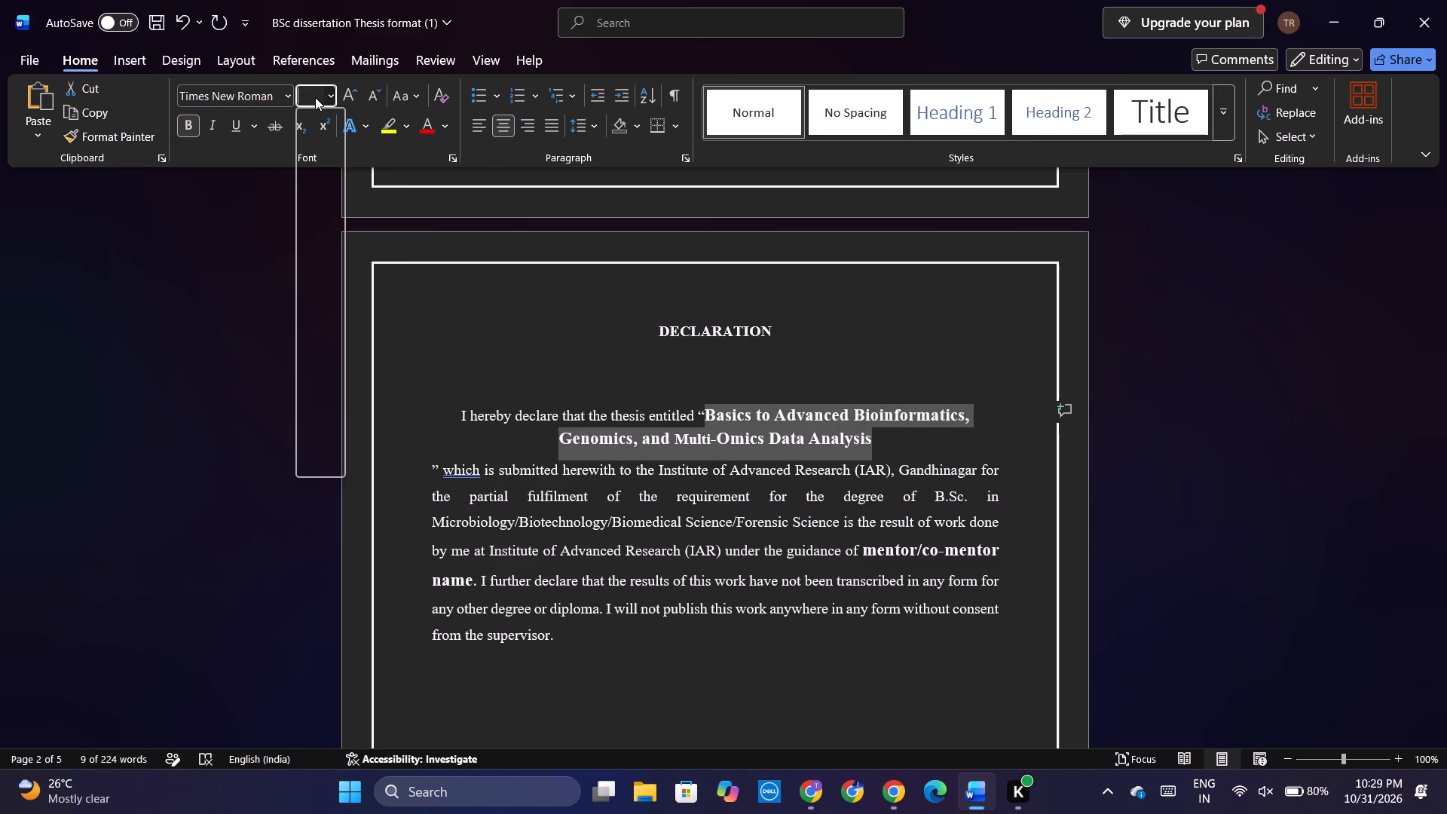
key("Return")
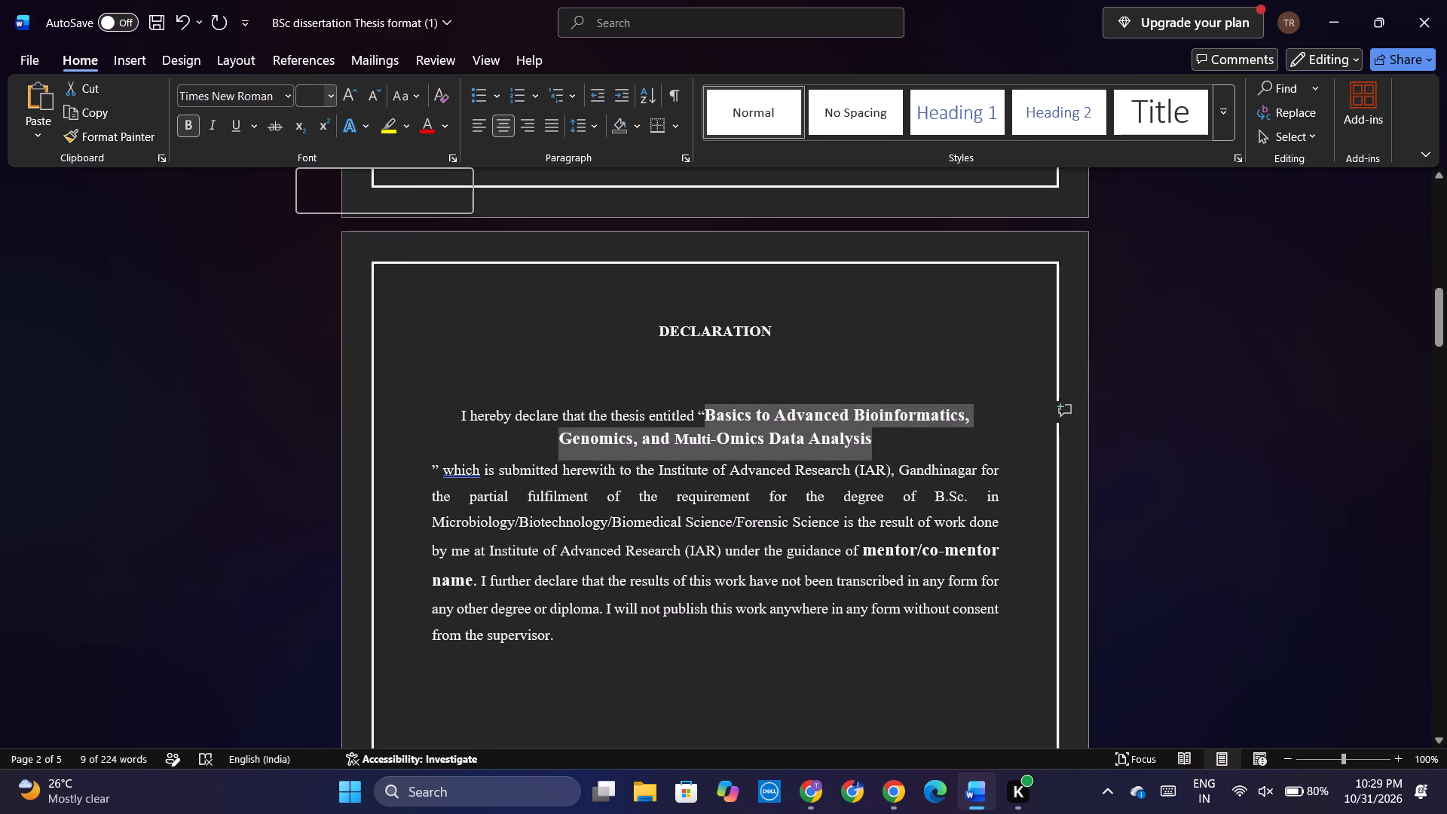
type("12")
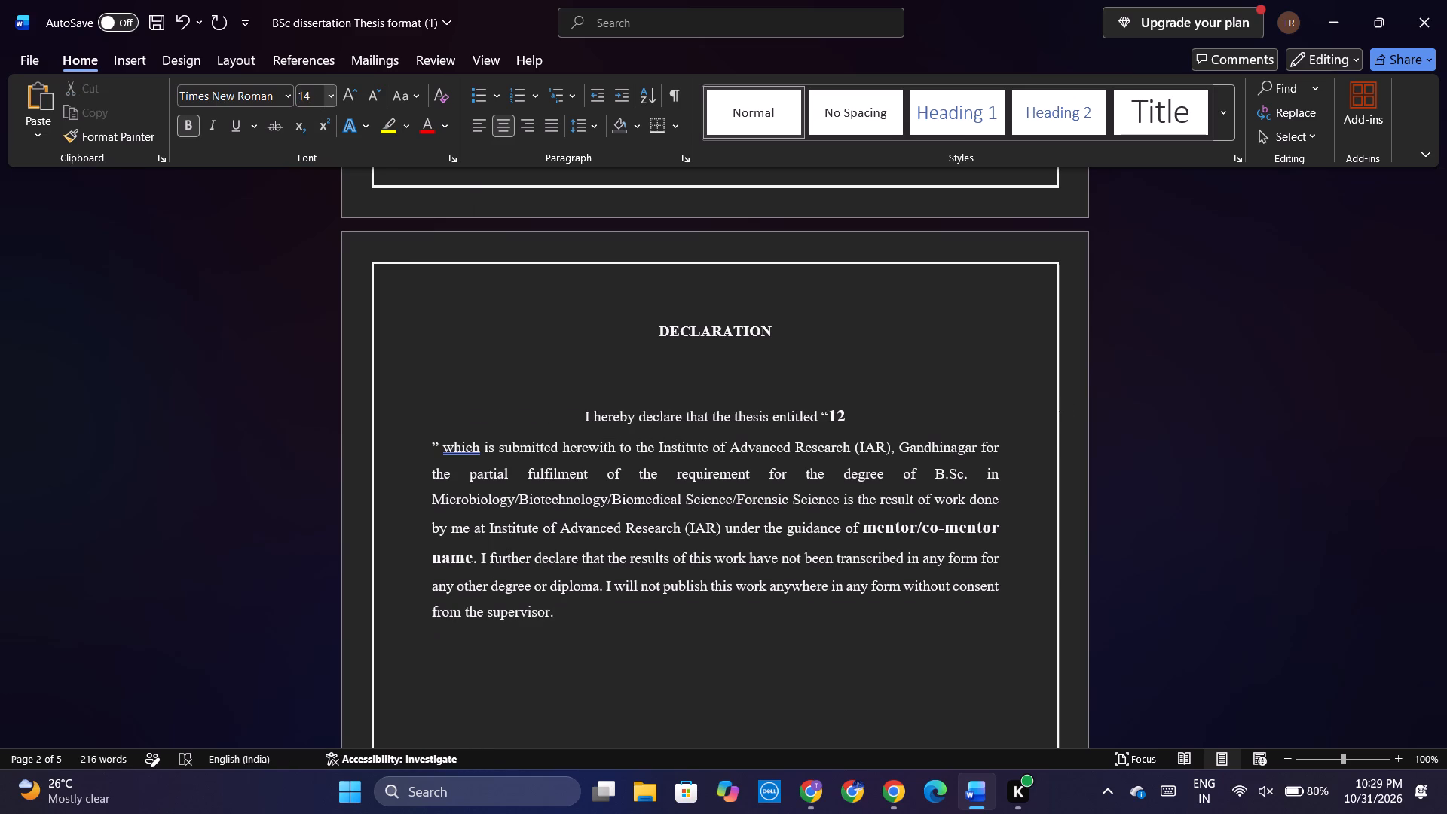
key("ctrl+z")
left_click(314, 96)
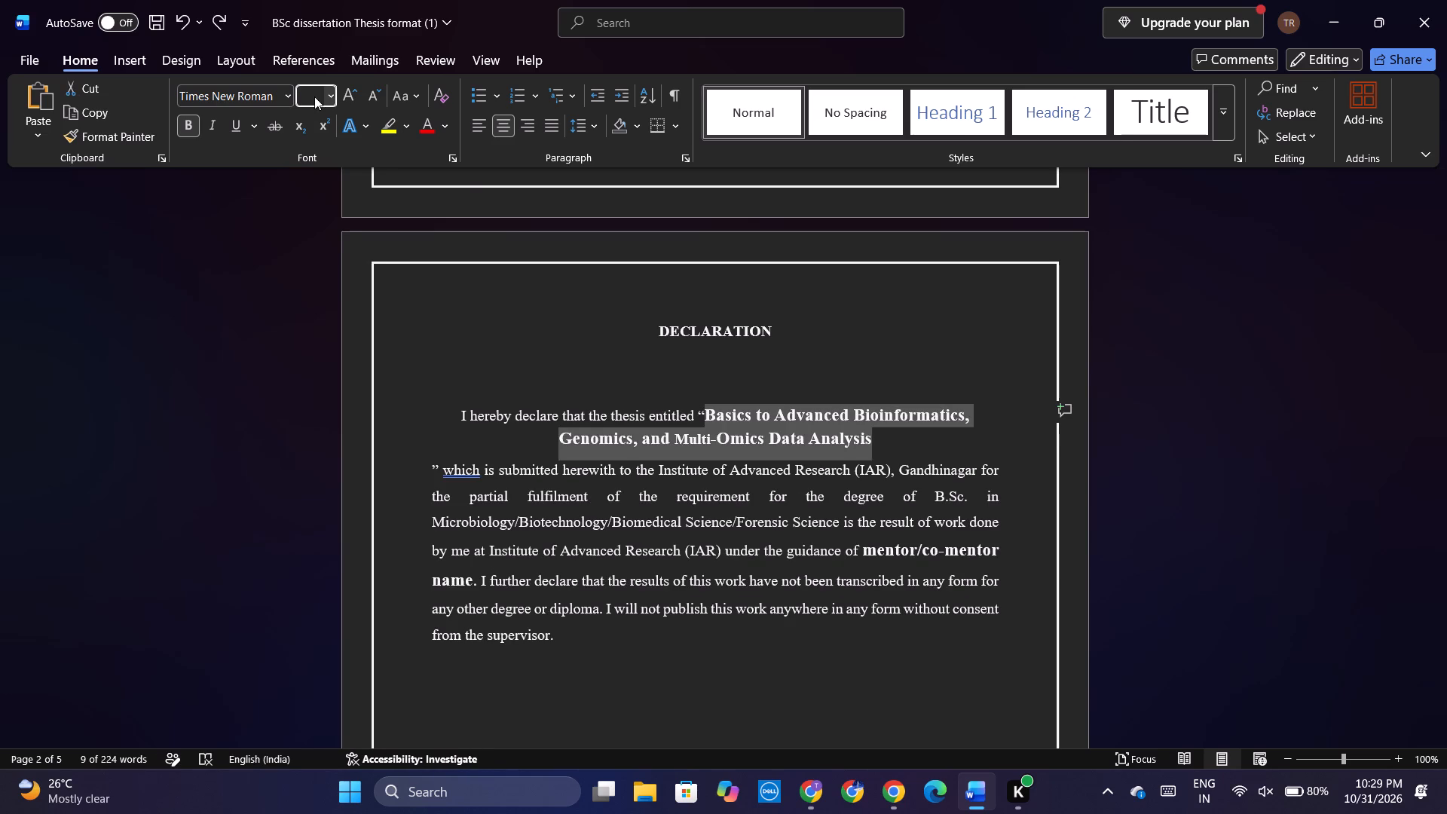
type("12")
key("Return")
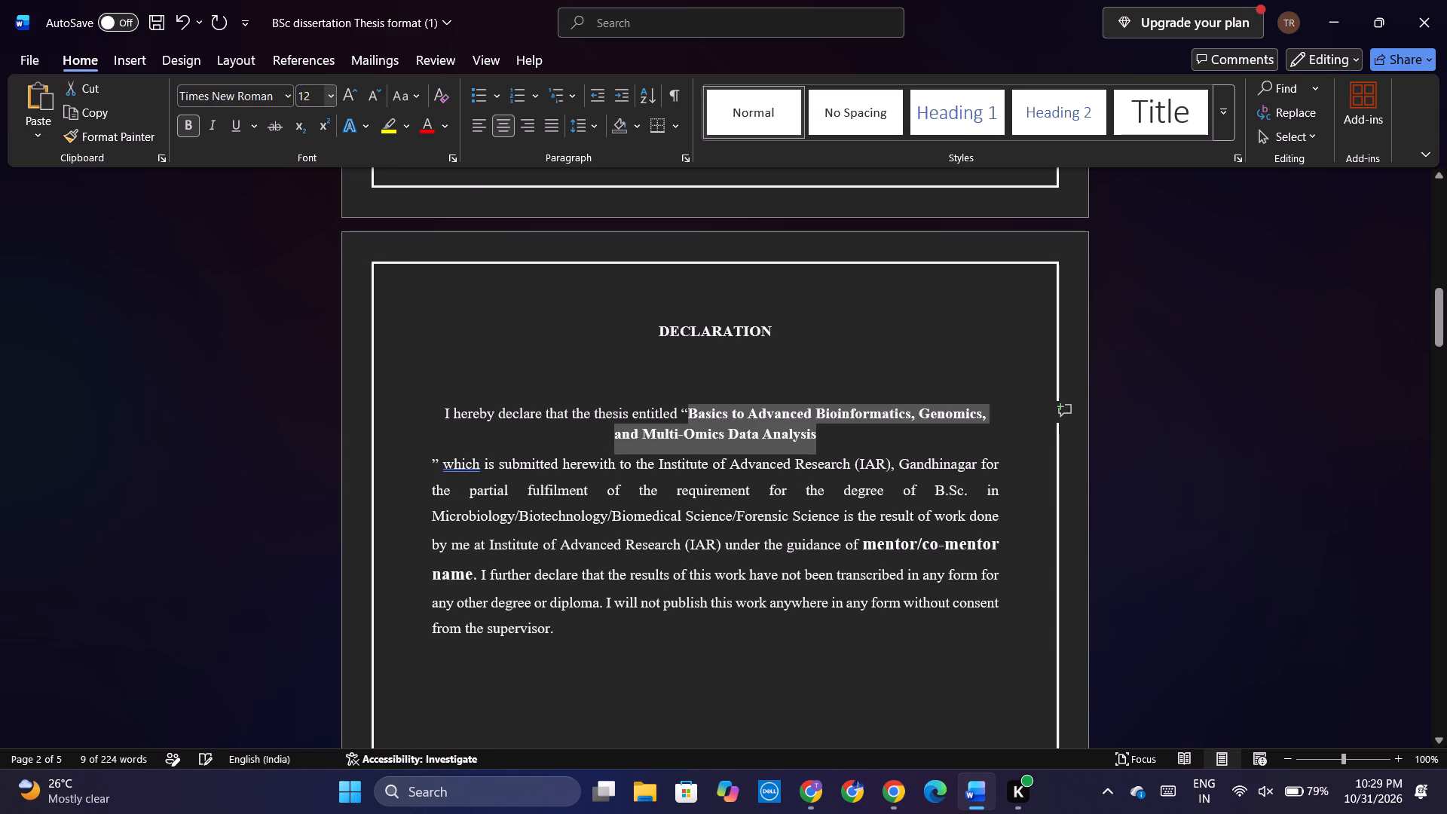
Remove the paragraph break after the title so the closing quotation mark directly follows "Data Analysis" in the Declaration.
left_click(425, 458)
key("BackSpace")
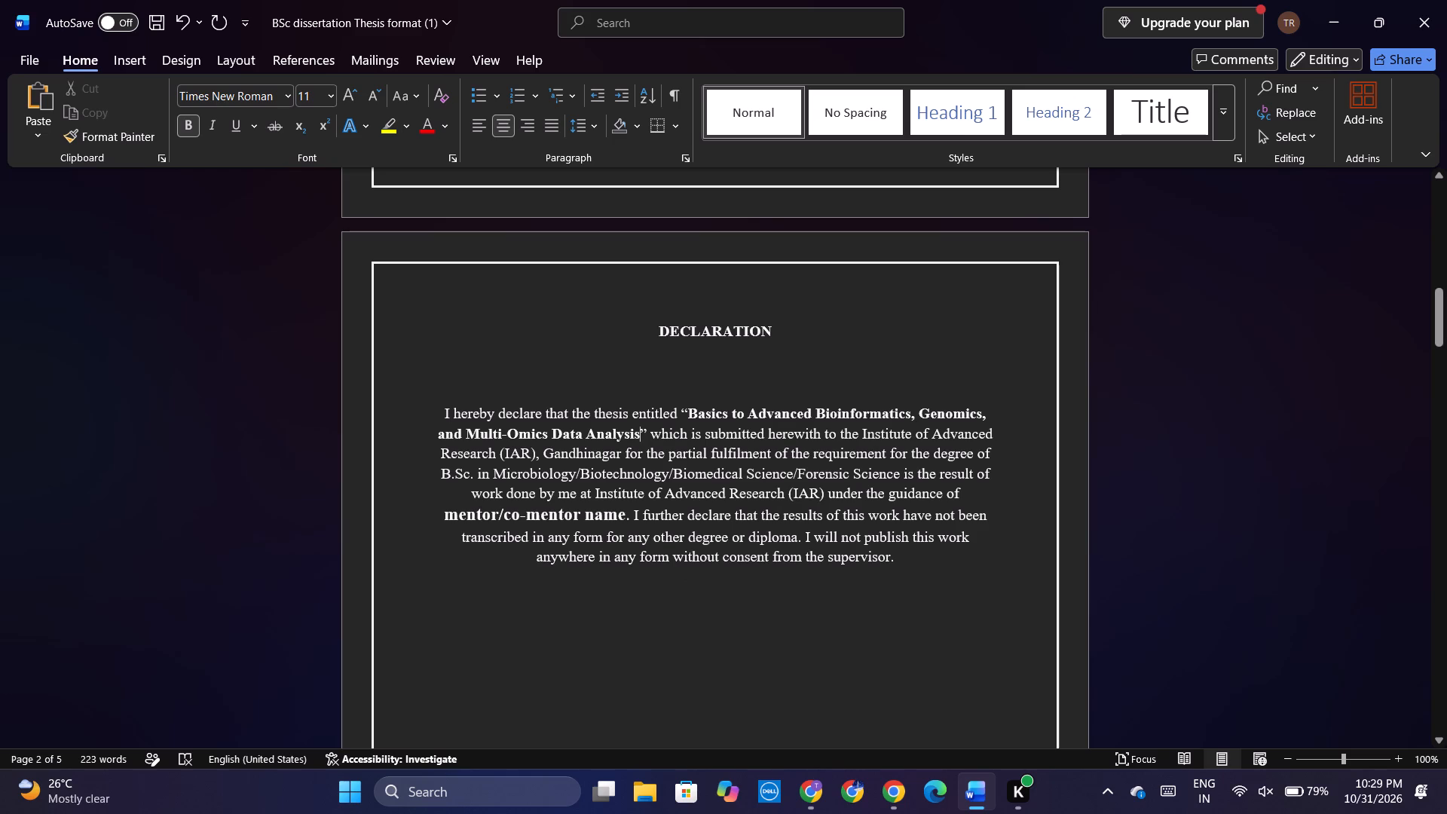
Replace the "mentor/co-mentor name" placeholder in the Declaration paragraph with the mentor's name from the title page, prefixed with "Dr.".
scroll(727, 457, "up", 5, "ctrl")
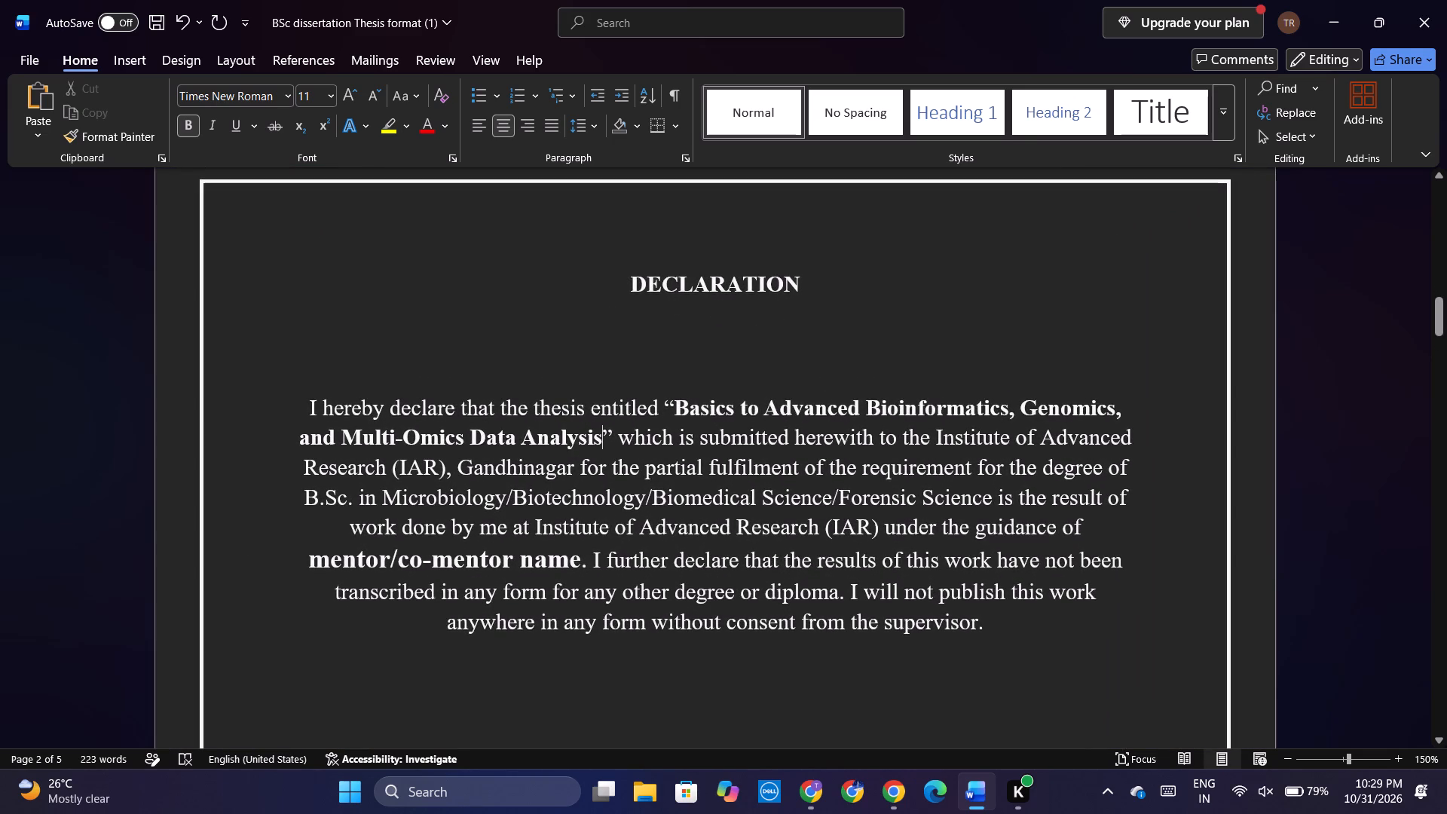
left_click_drag(578, 563, 396, 570)
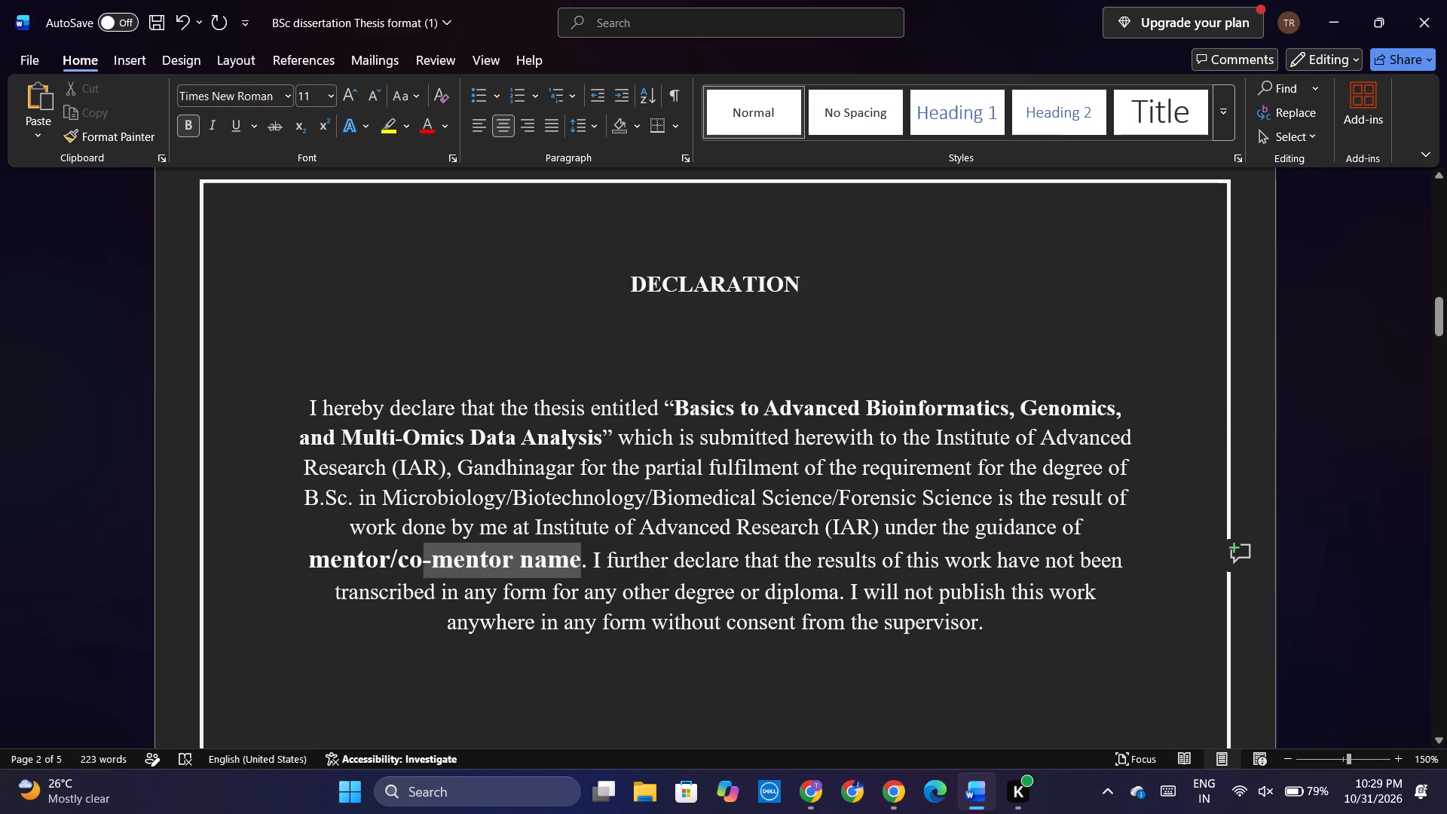
left_click_drag(396, 570, 347, 562)
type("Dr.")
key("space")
scroll(354, 574, "up", 1)
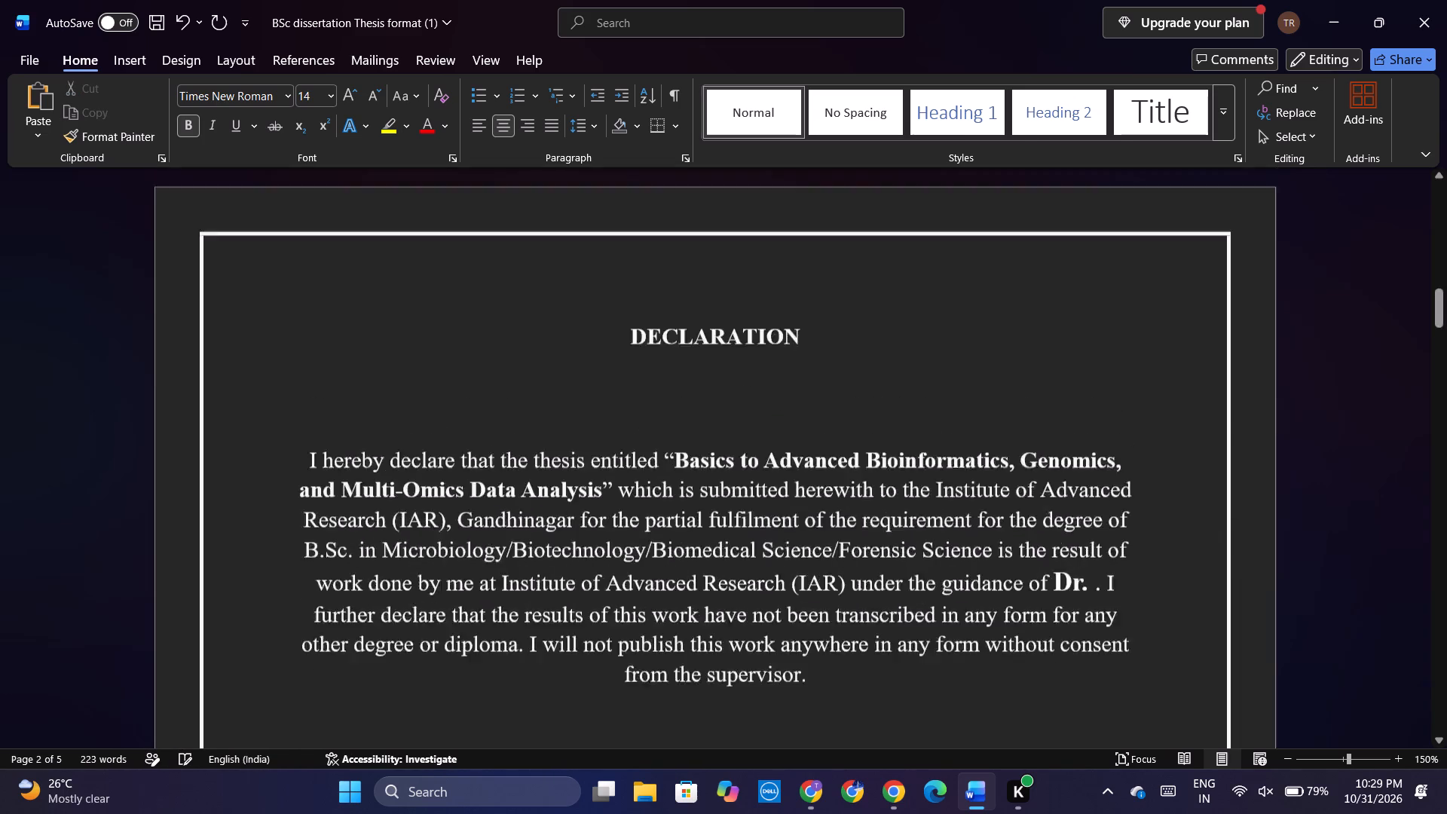
scroll(354, 574, "up", 5)
scroll(354, 574, "down", 4)
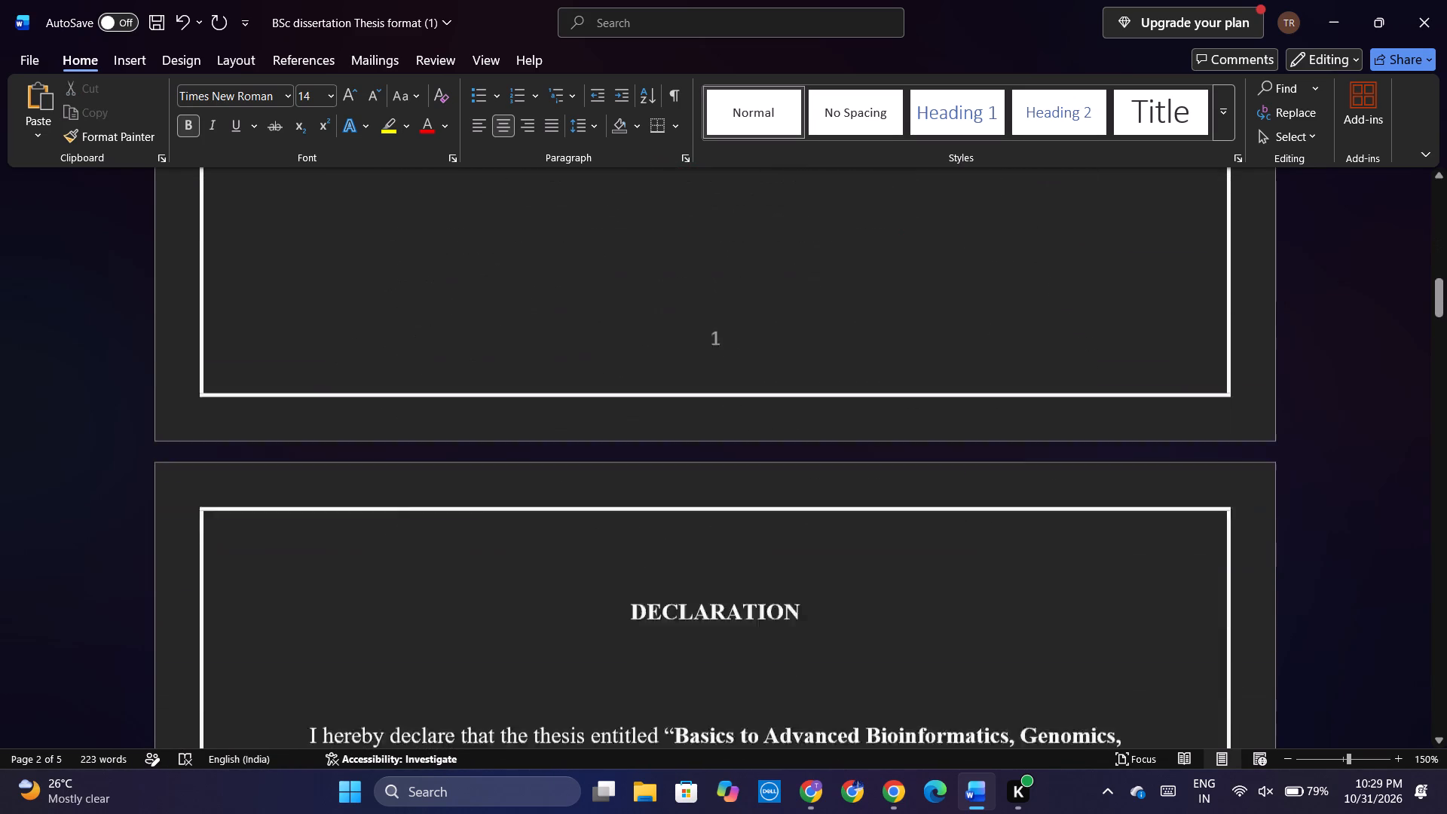
scroll(354, 574, "down", 1)
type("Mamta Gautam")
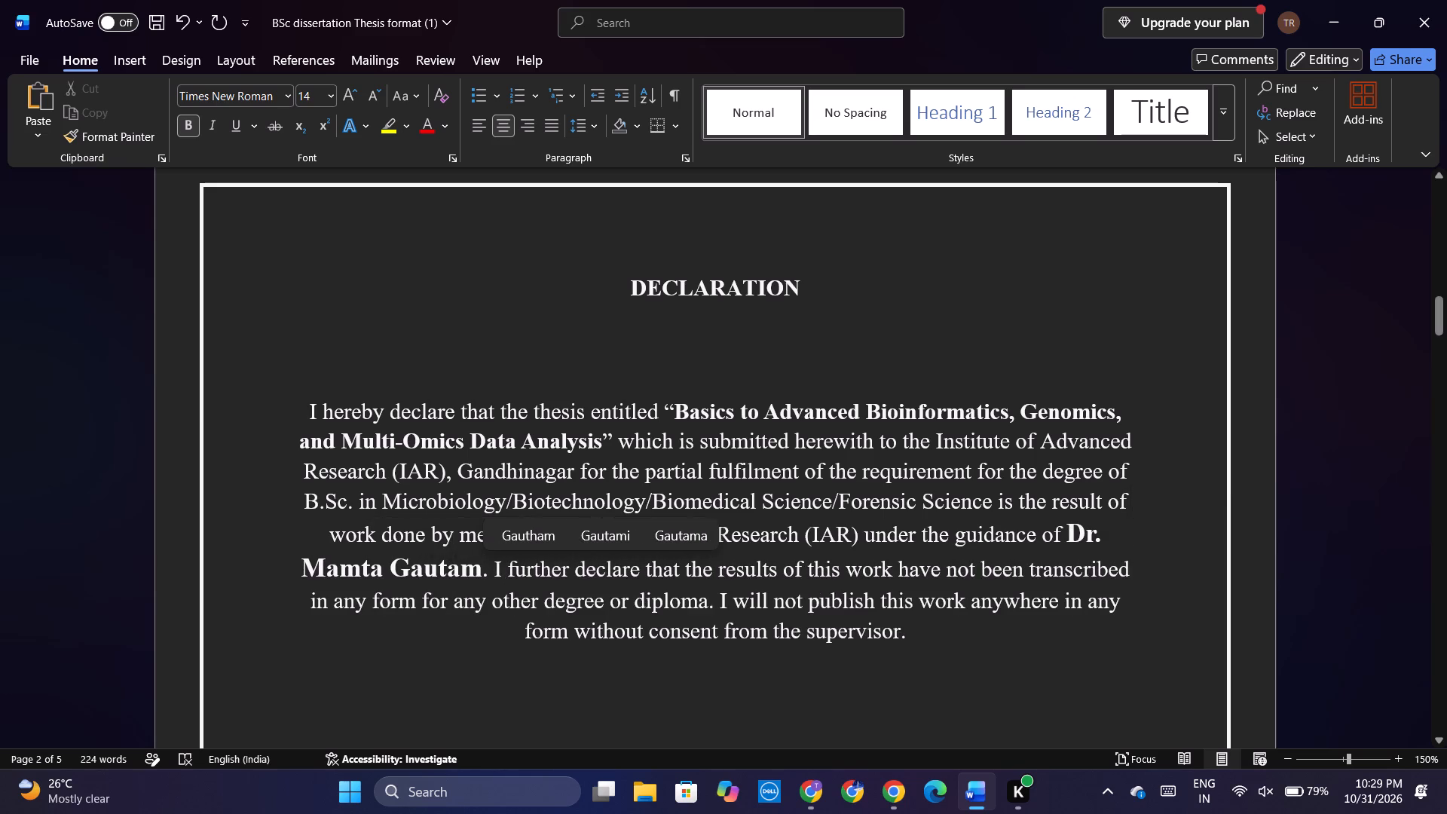
Replace the "Student name" placeholder on the Name line below the Declaration paragraph with the student's full name.
scroll(439, 521, "down", 1)
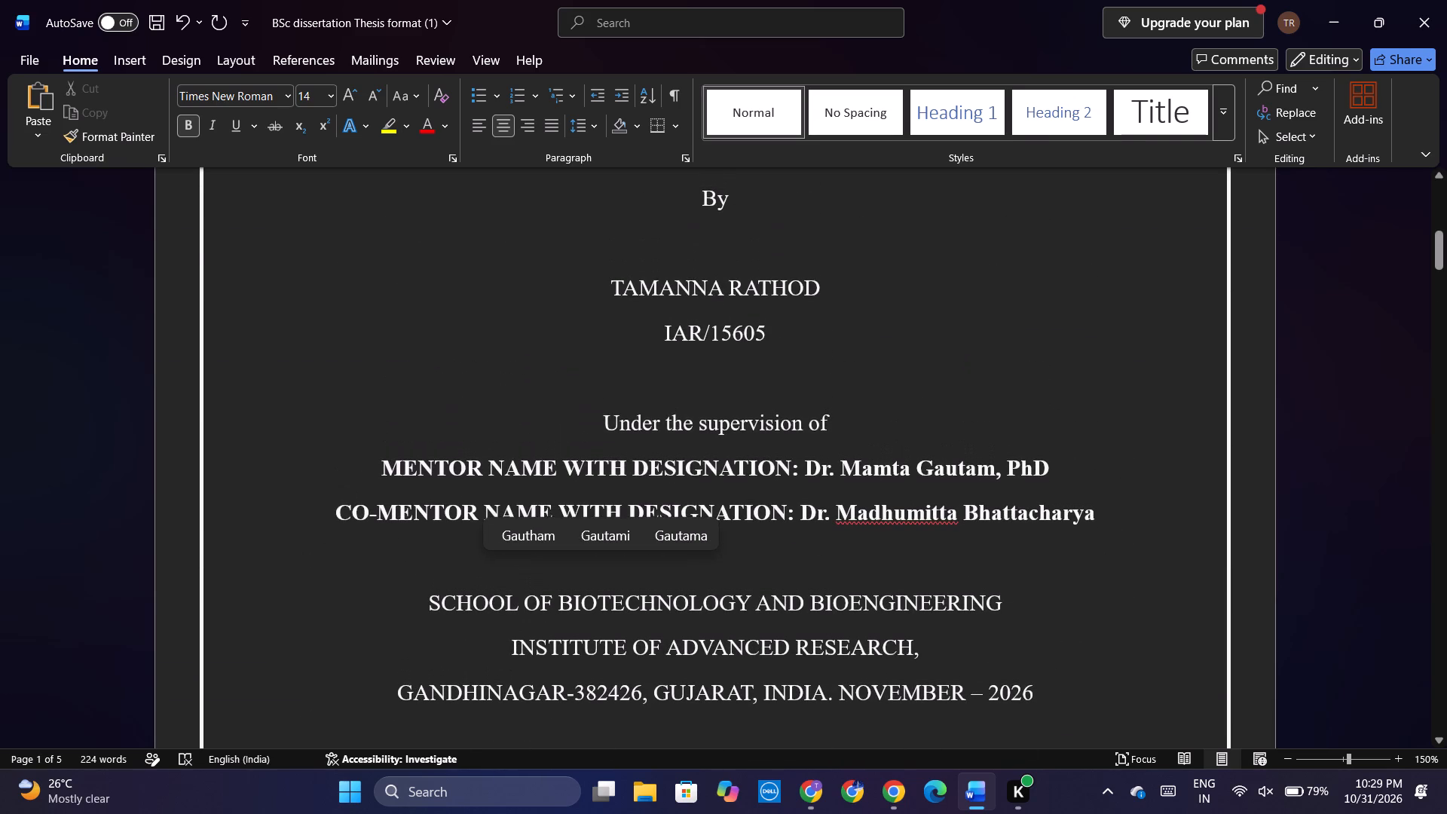
scroll(439, 521, "down", 1)
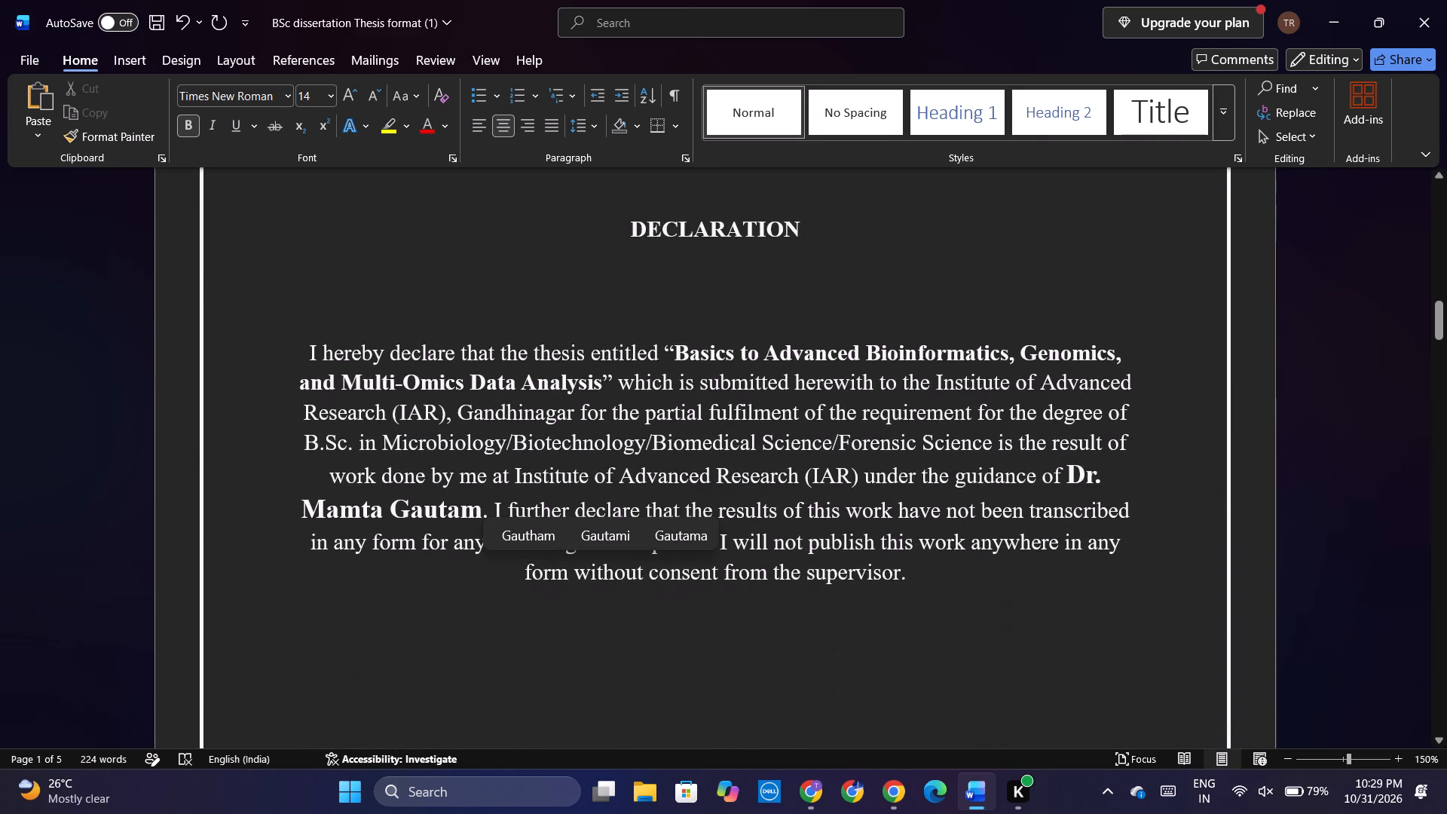
scroll(439, 521, "down", 1)
left_click(441, 503)
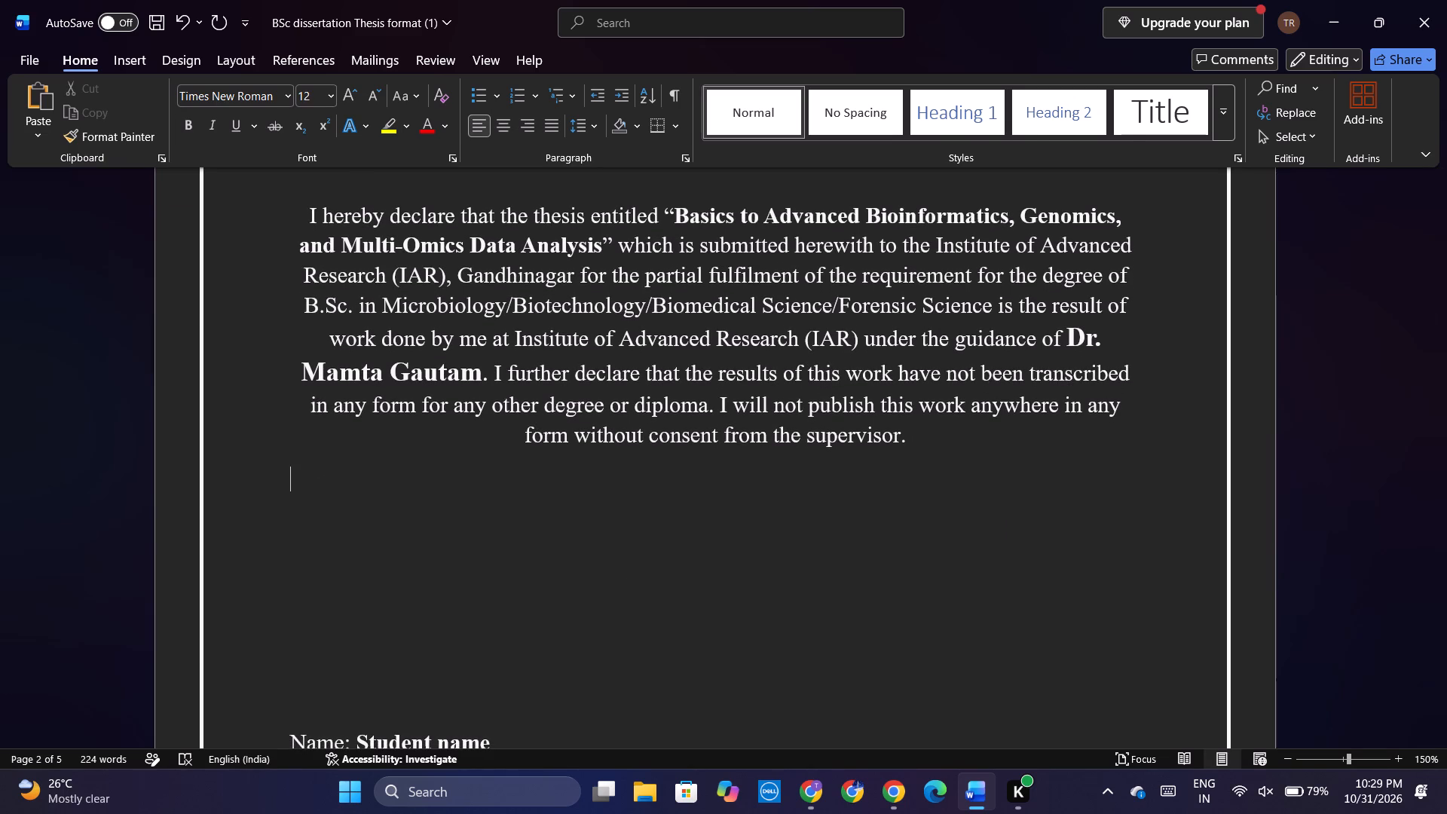
scroll(441, 503, "down", 4)
scroll(441, 503, "down", 1, "ctrl")
scroll(441, 503, "up", 3)
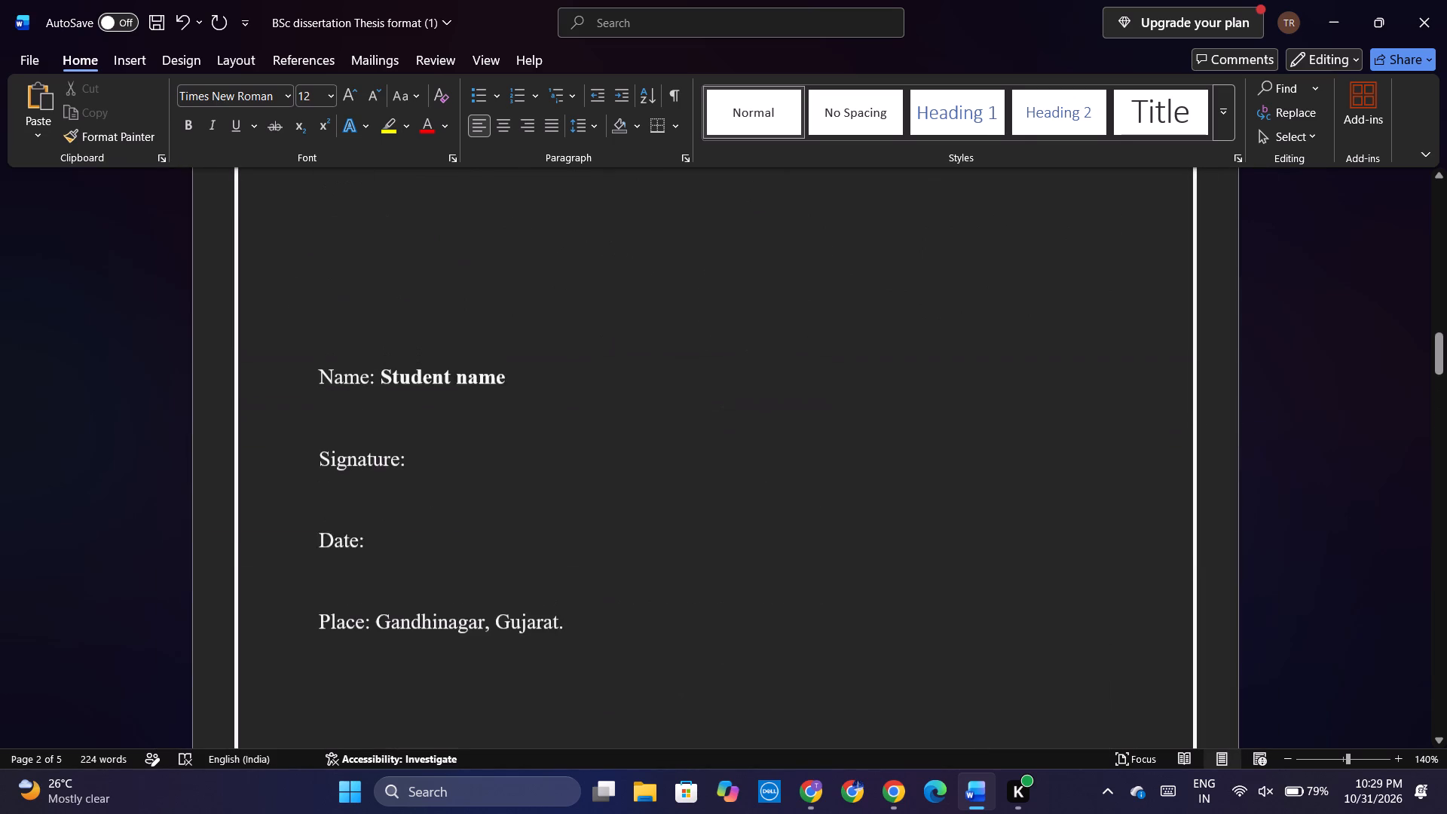
left_click_drag(506, 390, 393, 391)
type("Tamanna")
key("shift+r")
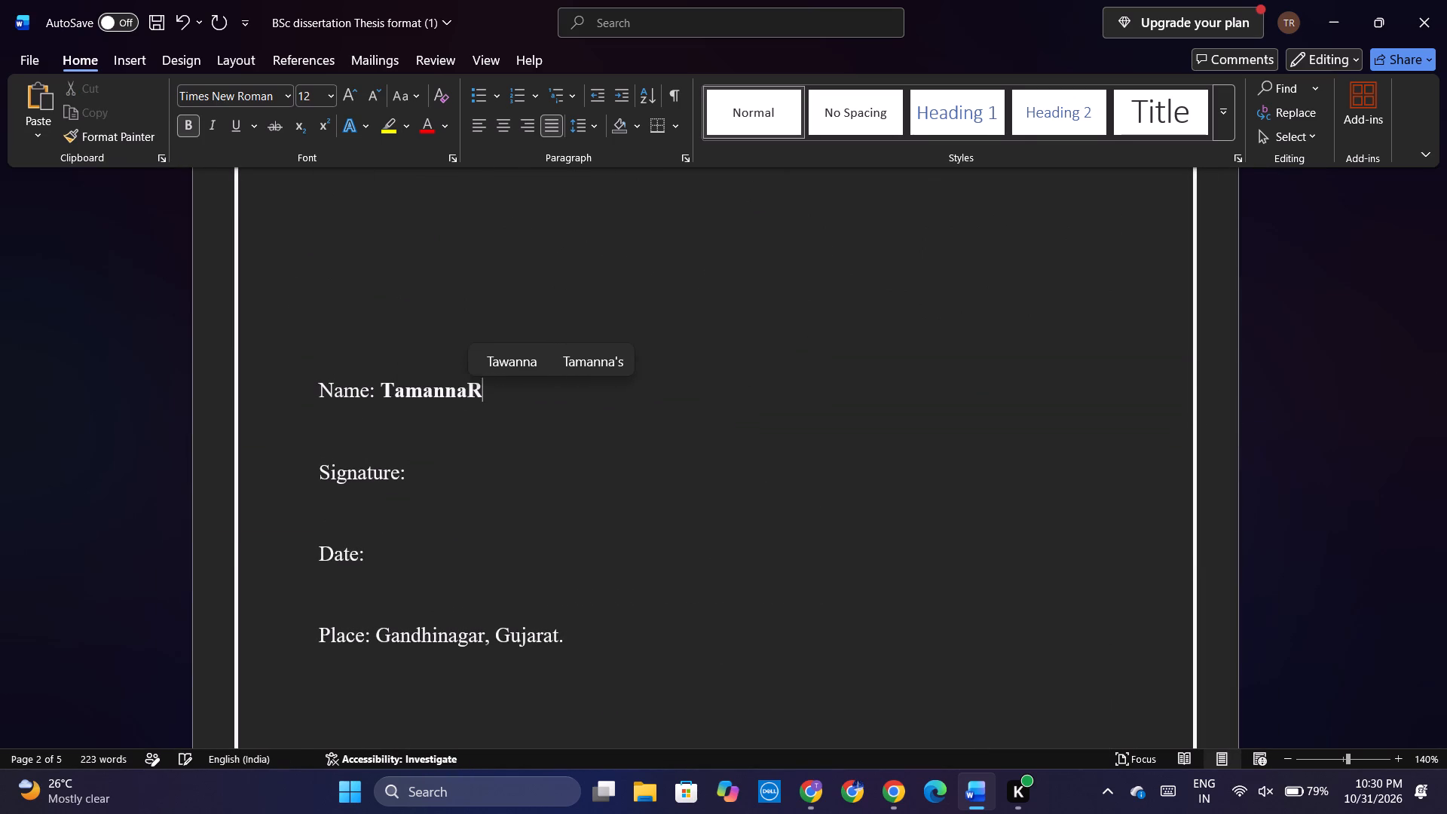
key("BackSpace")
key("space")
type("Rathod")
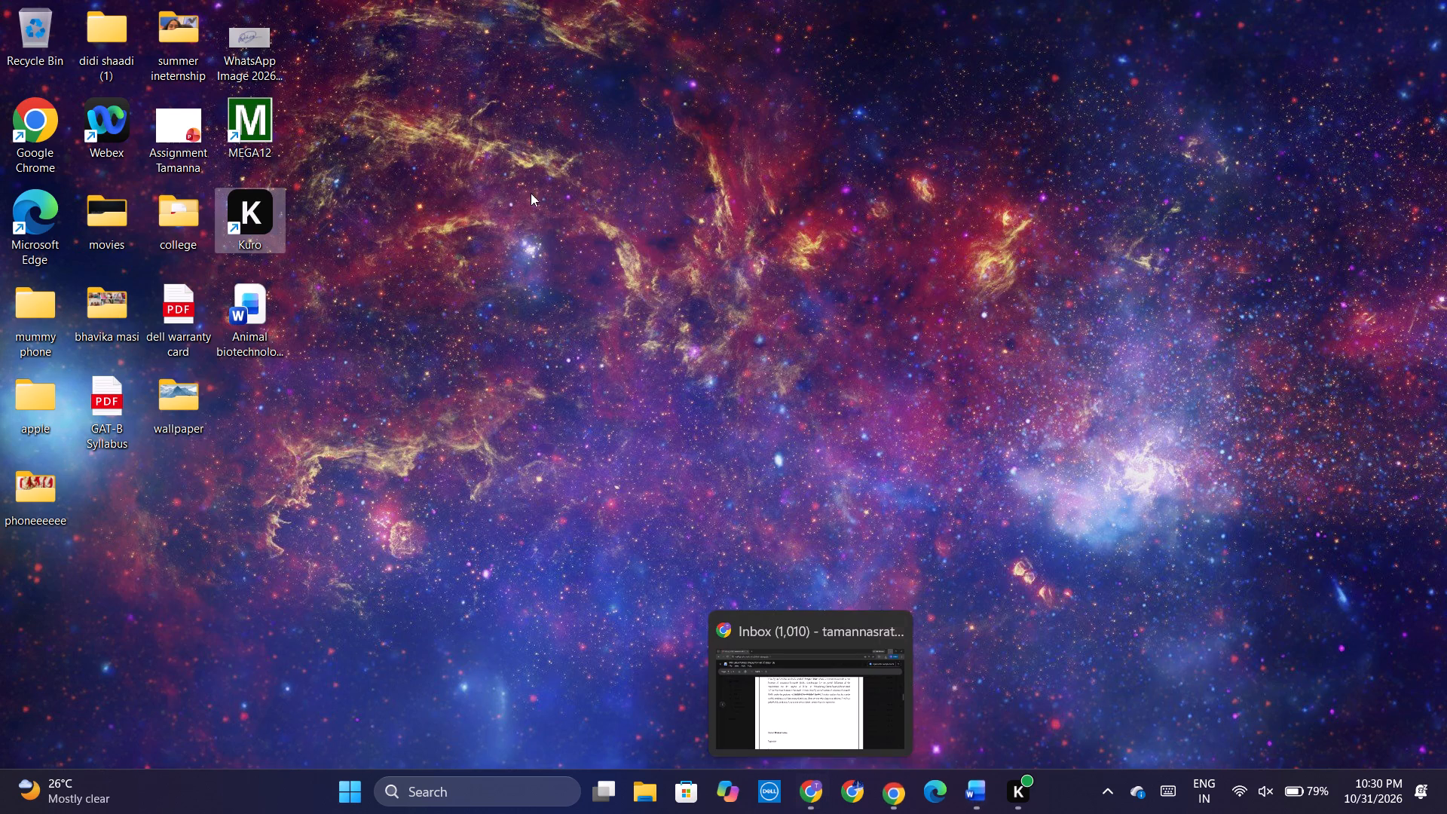
Switch to the desktop, open the WhatsApp signature image in Photos, and delete it.
double_click(273, 47)
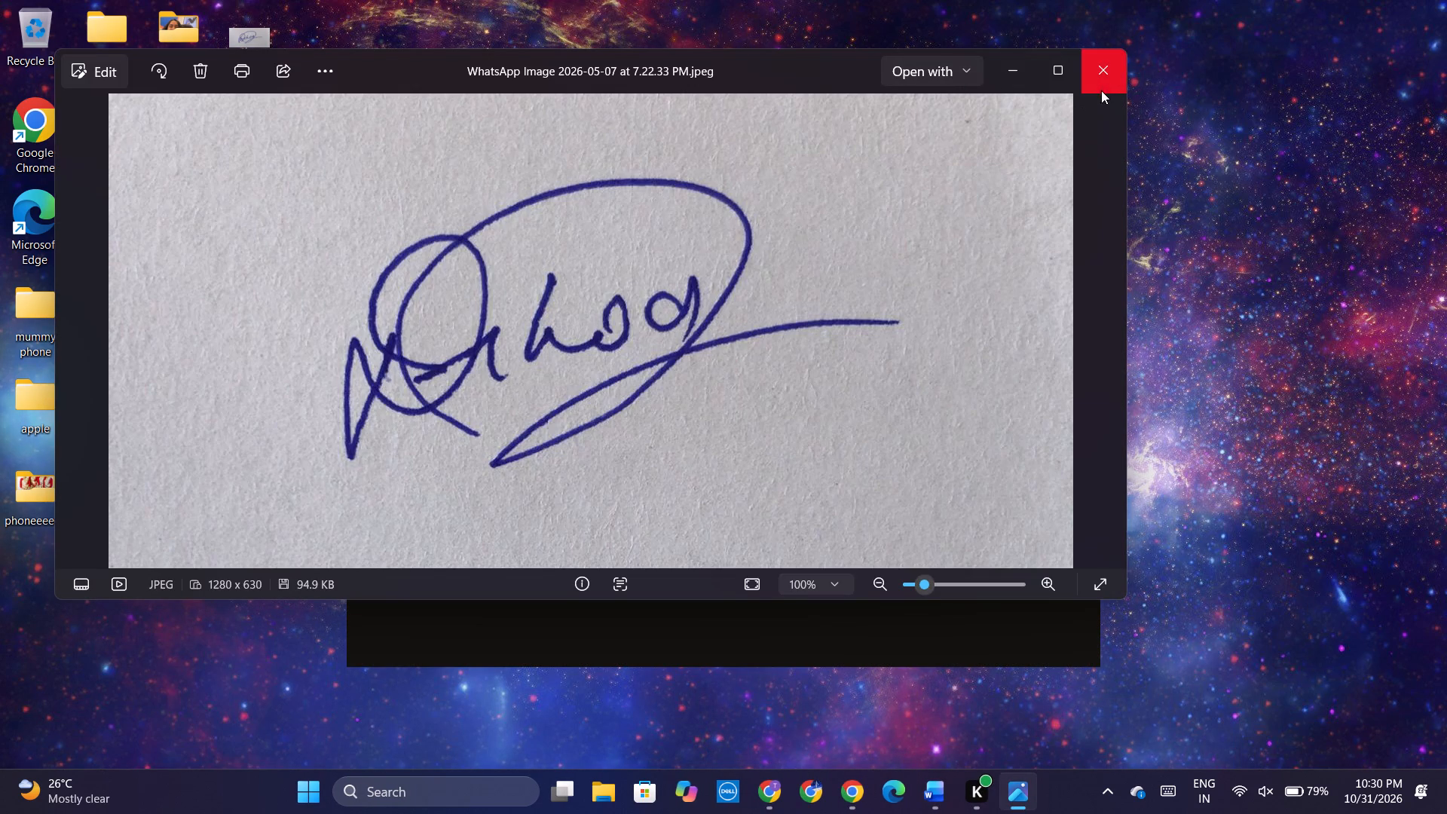
left_click(197, 62)
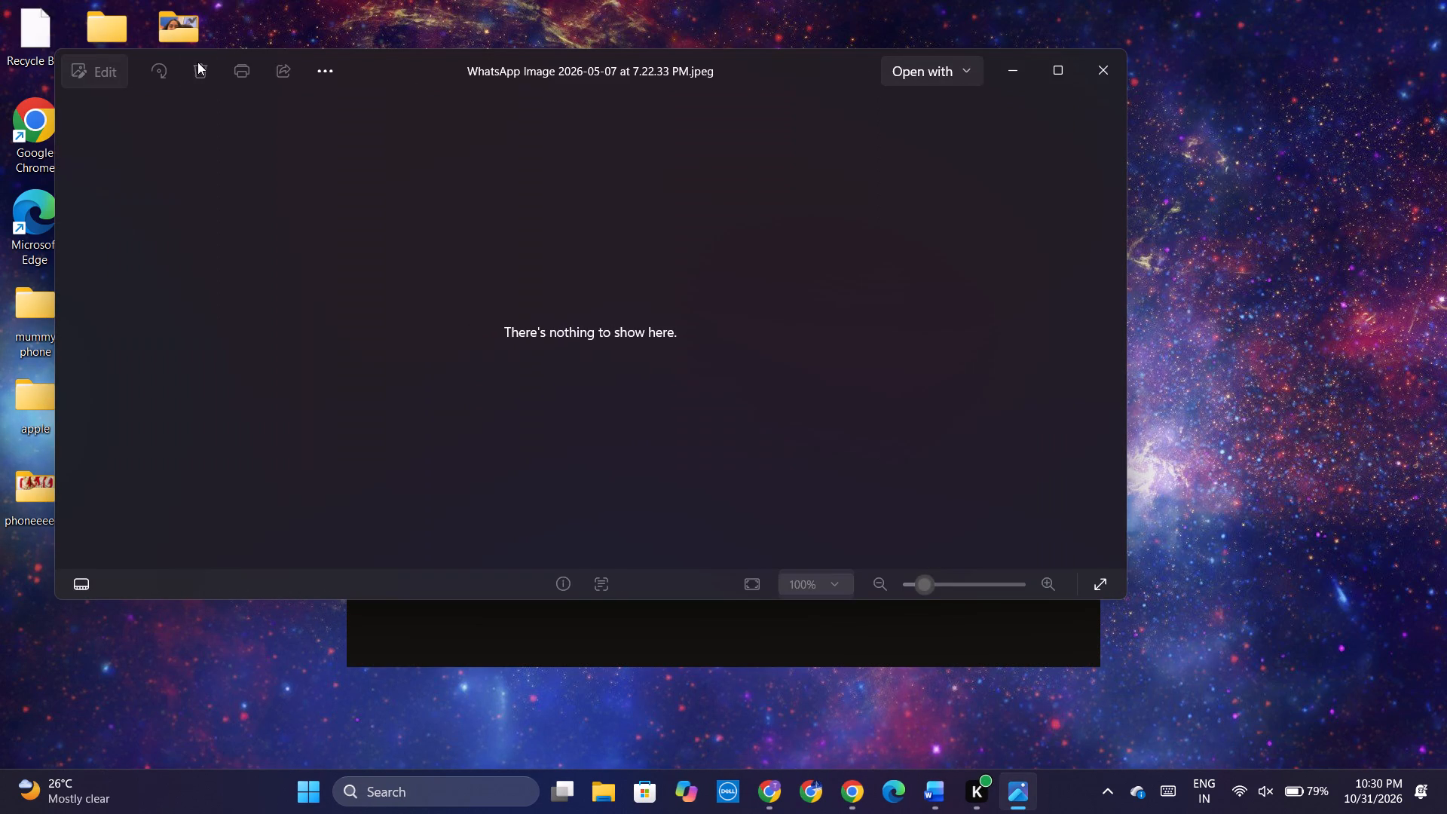
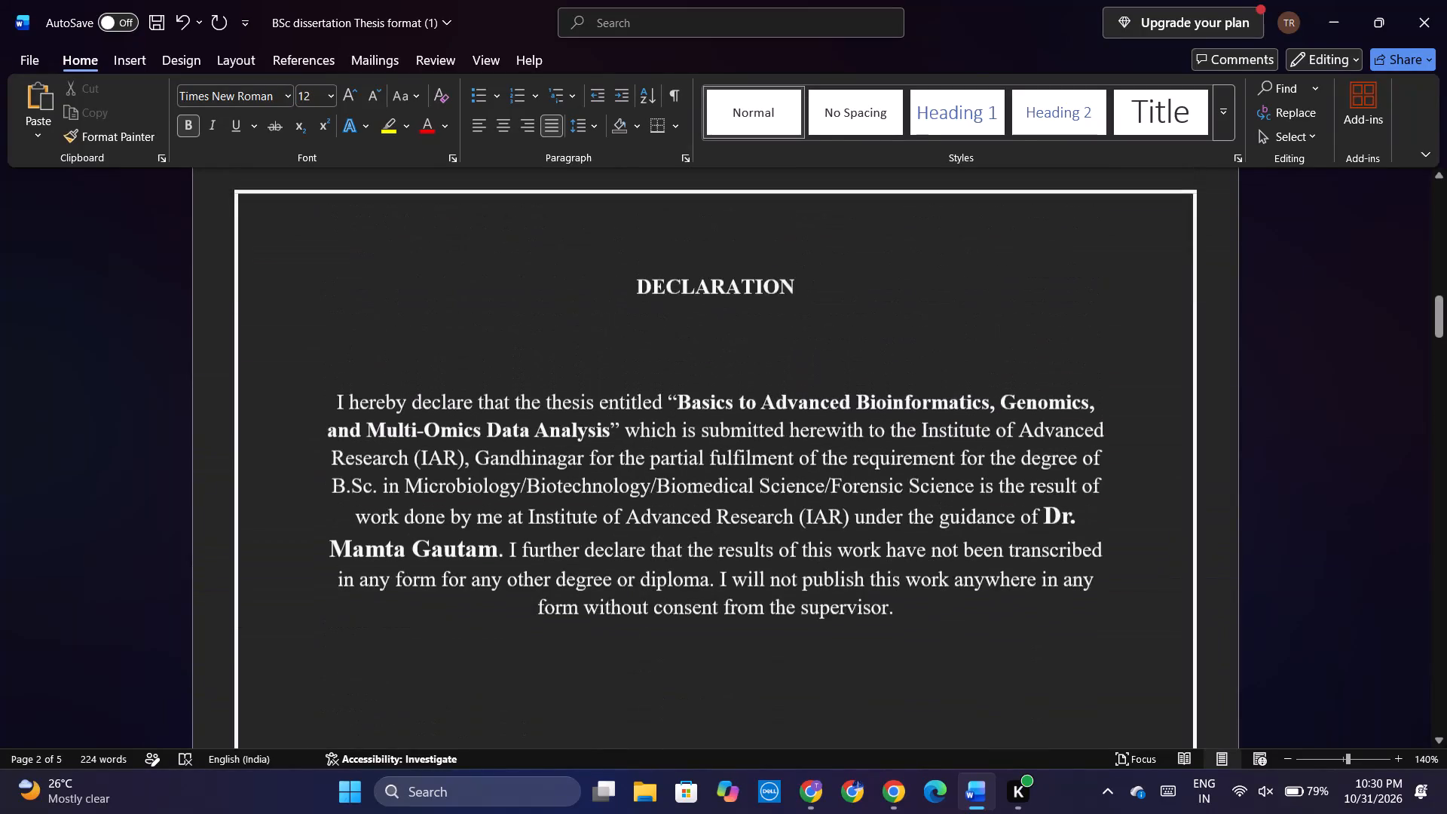
Place the insertion point directly before the "Table Of Contents:" heading at the bottom of the Declaration page.
scroll(823, 598, "down", 2)
scroll(823, 598, "up", 1)
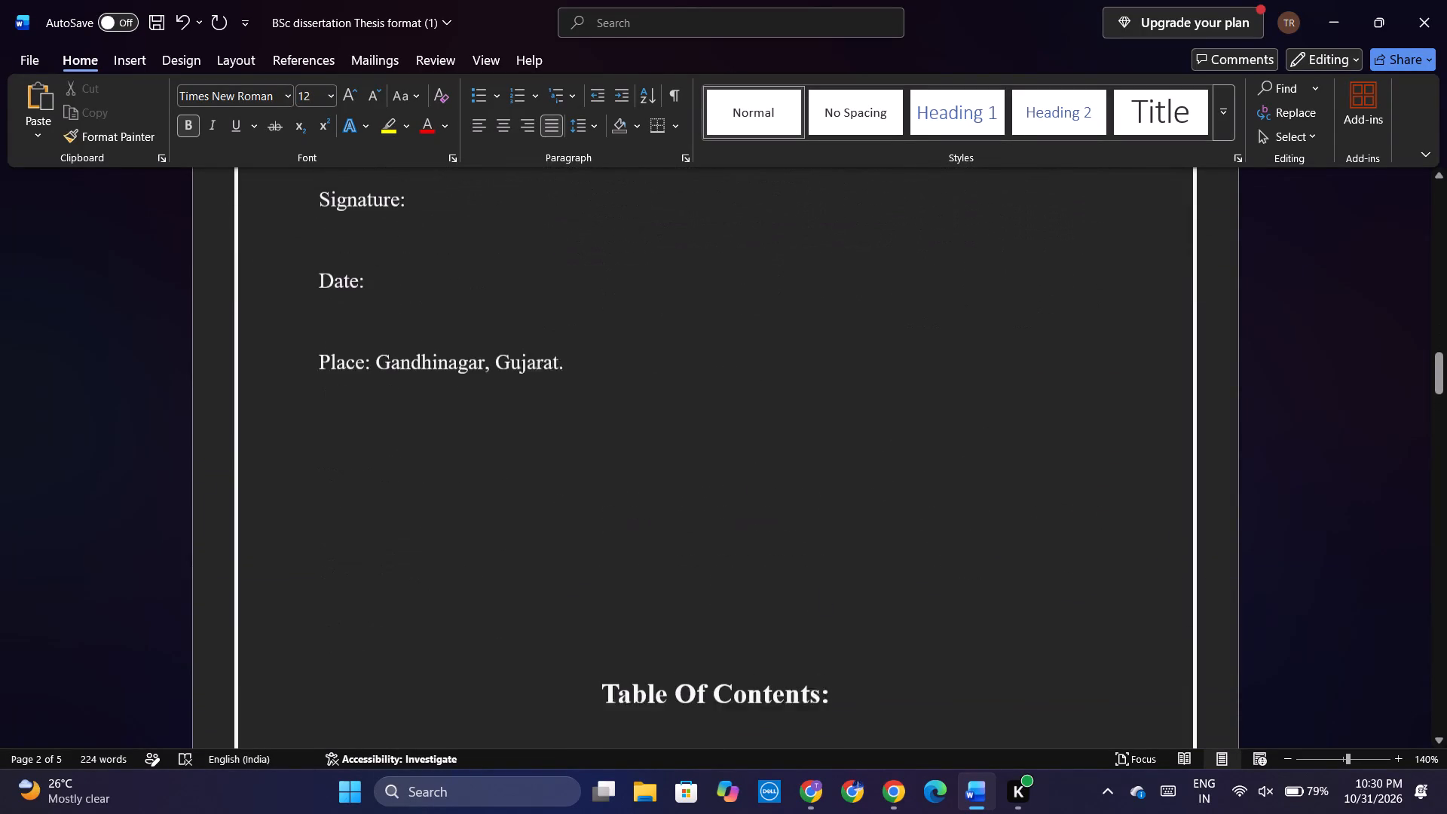
scroll(823, 598, "up", 1)
scroll(396, 331, "down", 1)
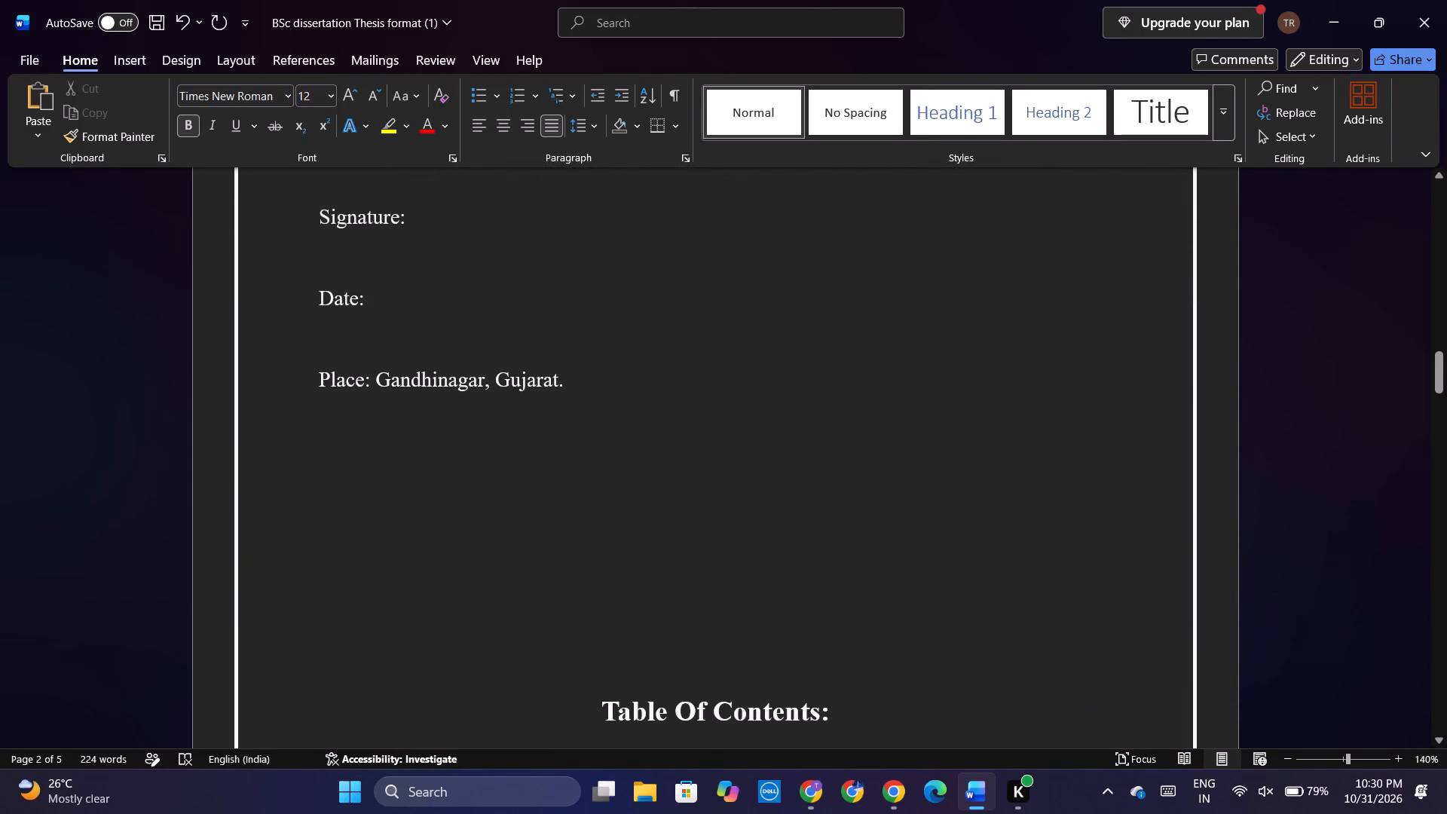
scroll(396, 331, "down", 1)
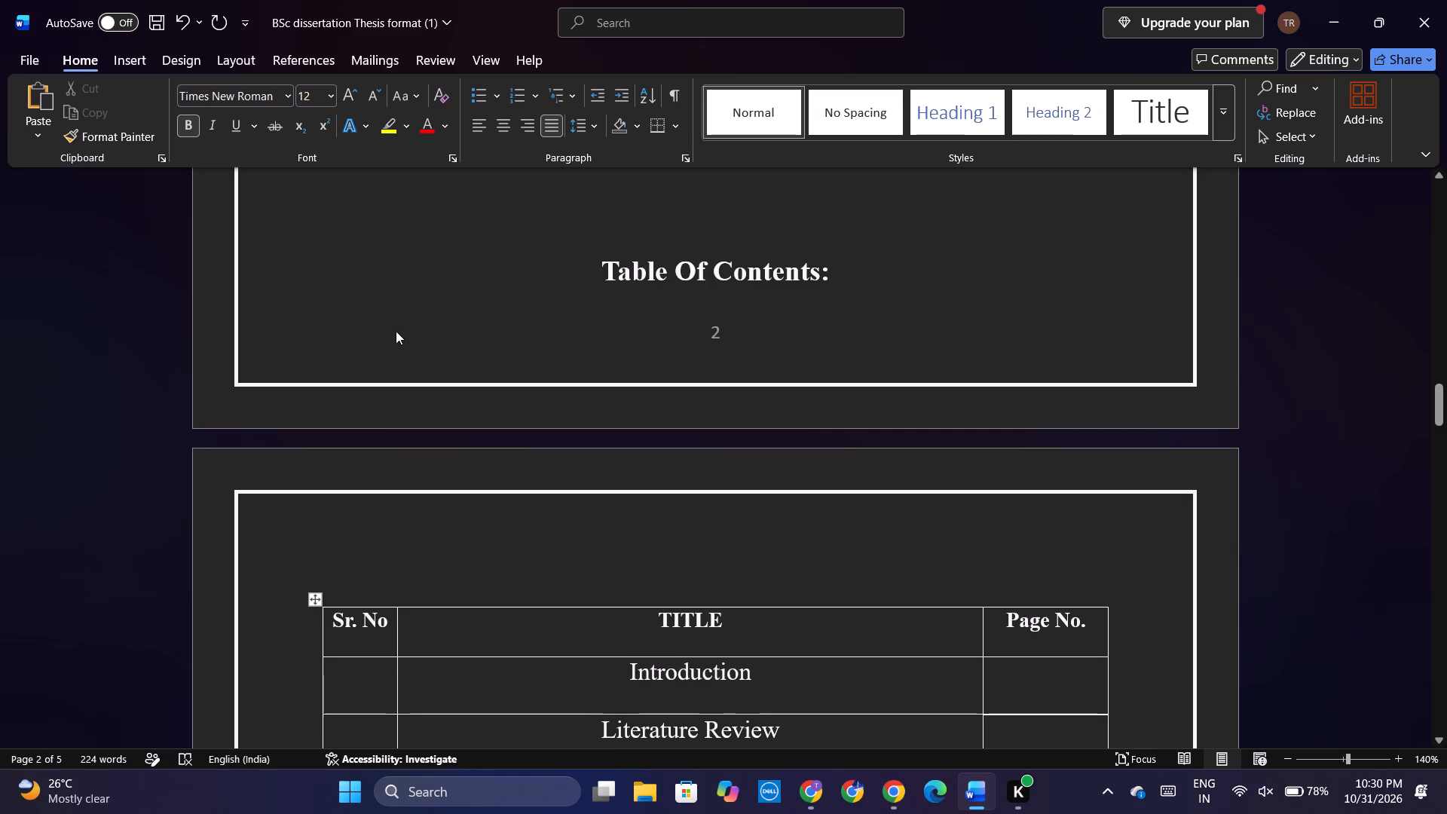
left_click(587, 271)
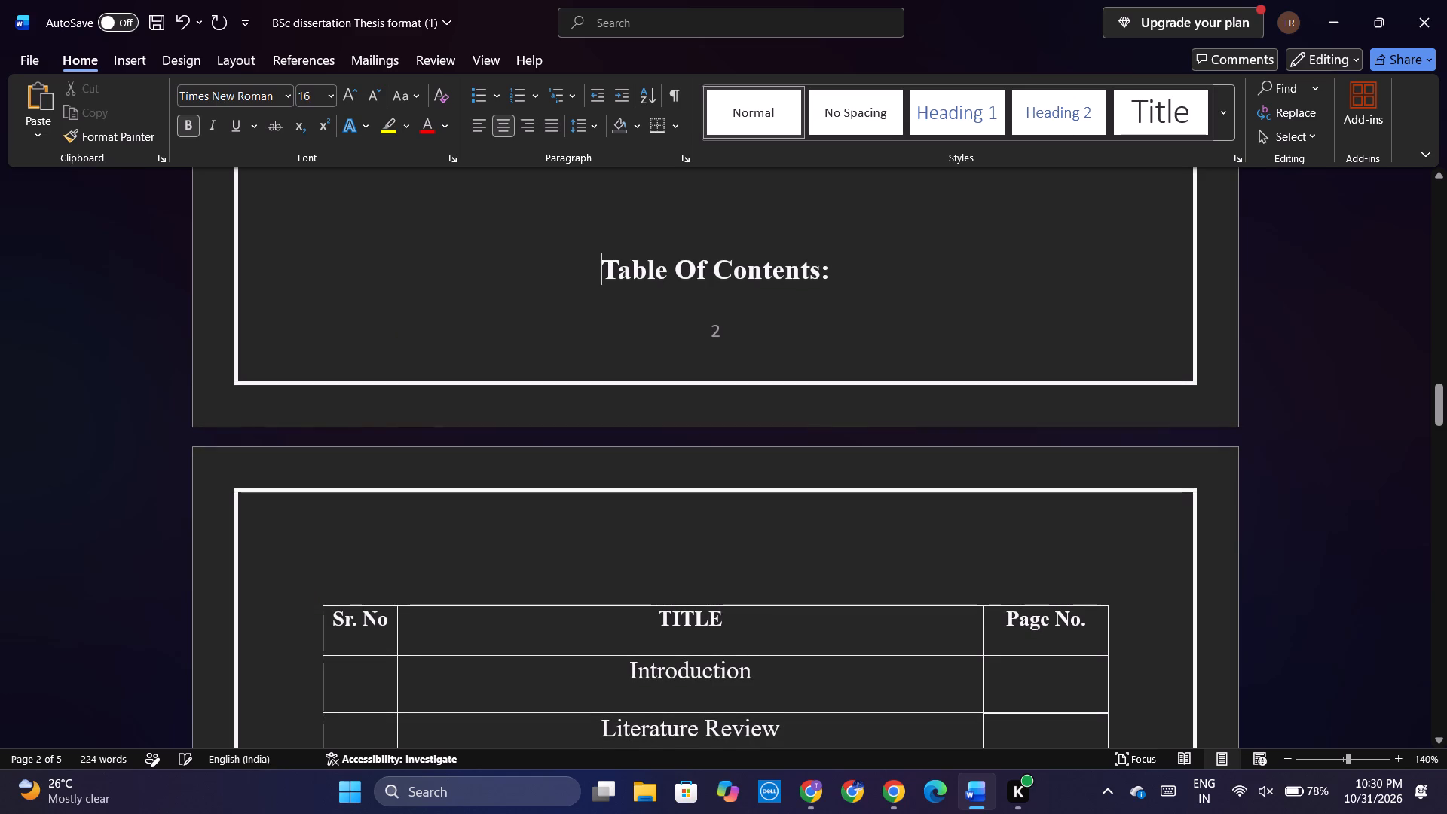
Push the "Table Of Contents:" heading down from page 2 onto page 3, directly above its table.
key("Return")
scroll(587, 271, "down", 2)
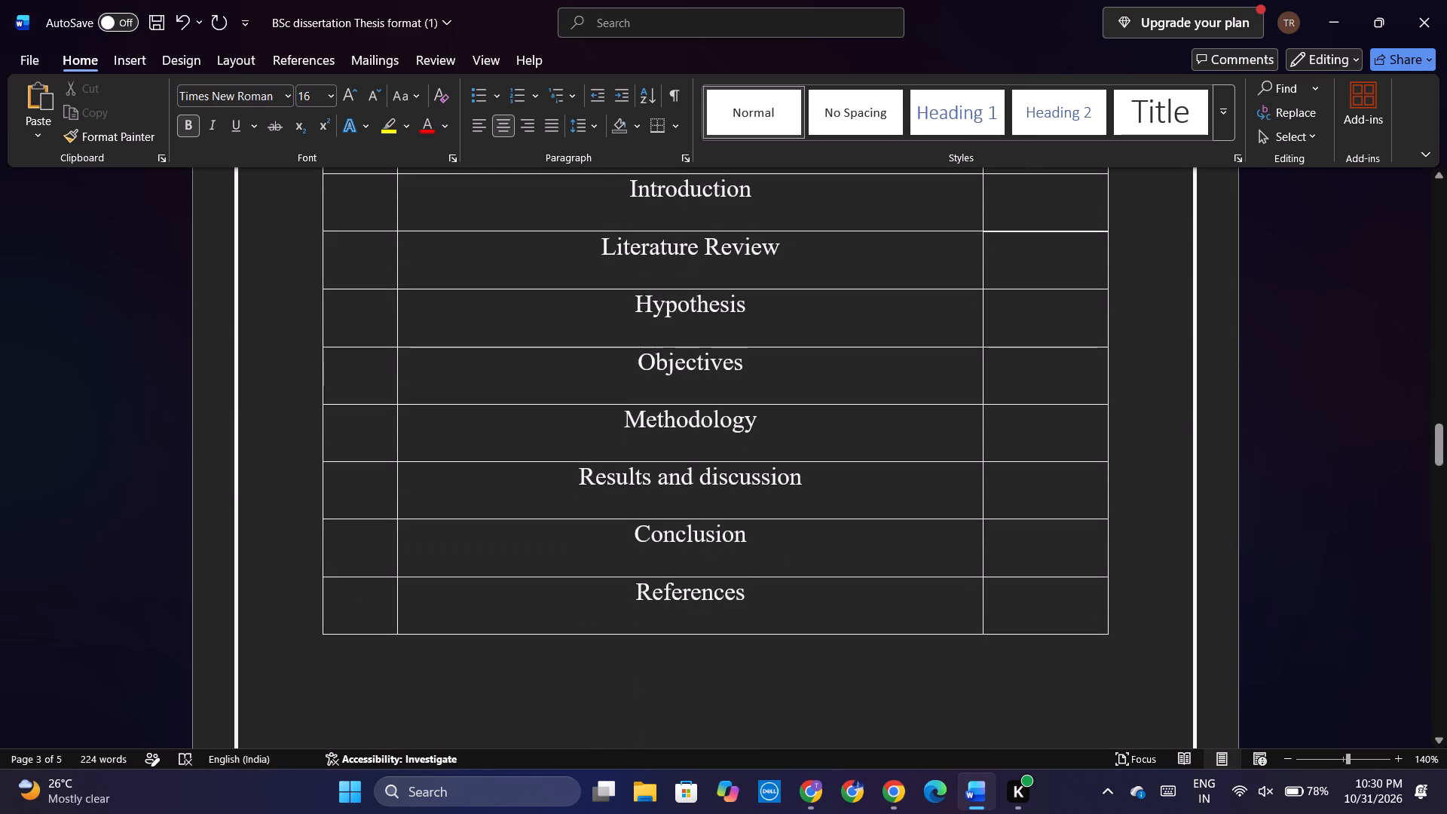
scroll(587, 271, "up", 1)
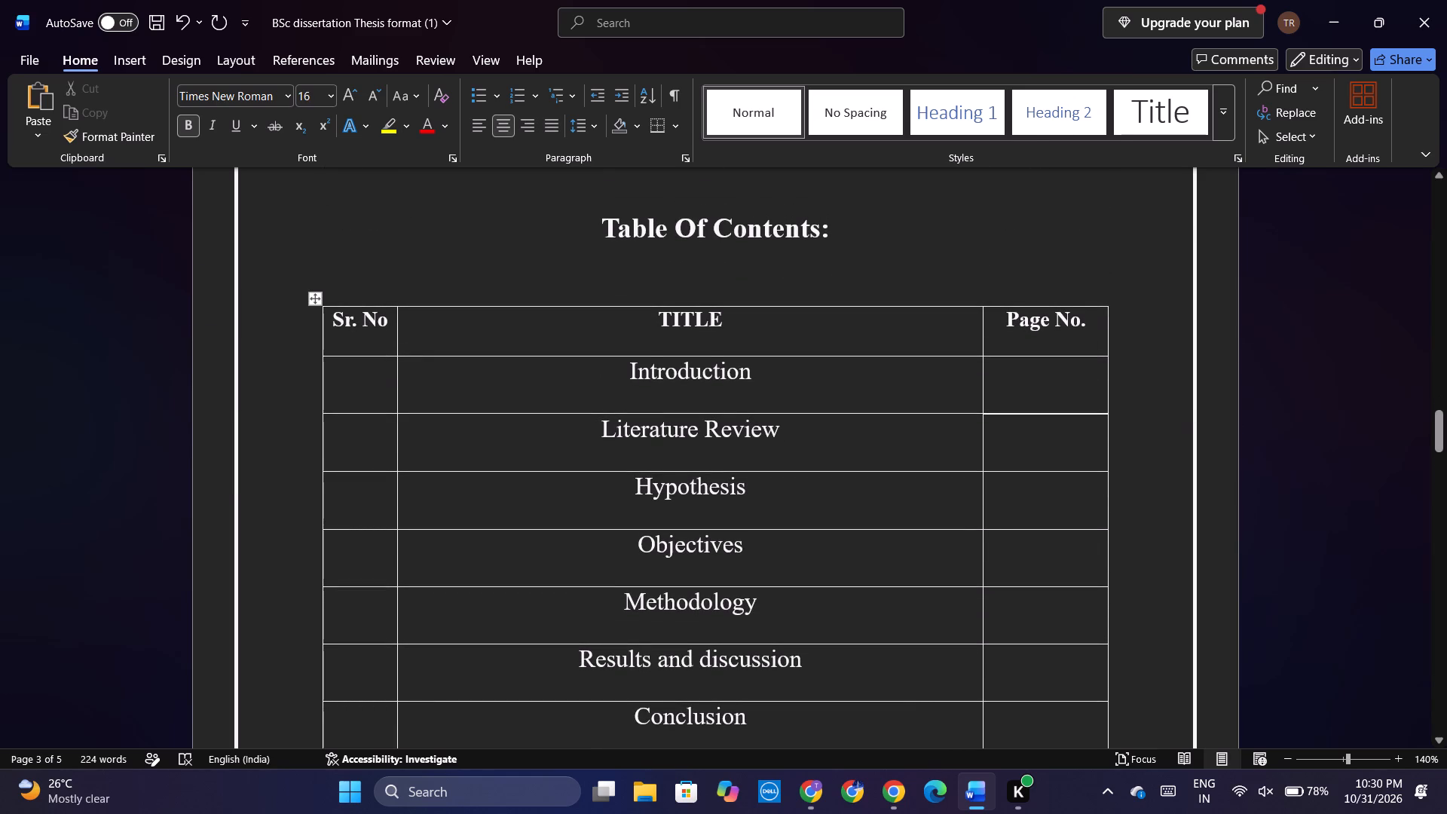
Number the Introduction, Literature Review, Hypothesis and Objectives rows 01. to 04. in the contents table's Sr. No column.
left_click(350, 358)
left_click(353, 382)
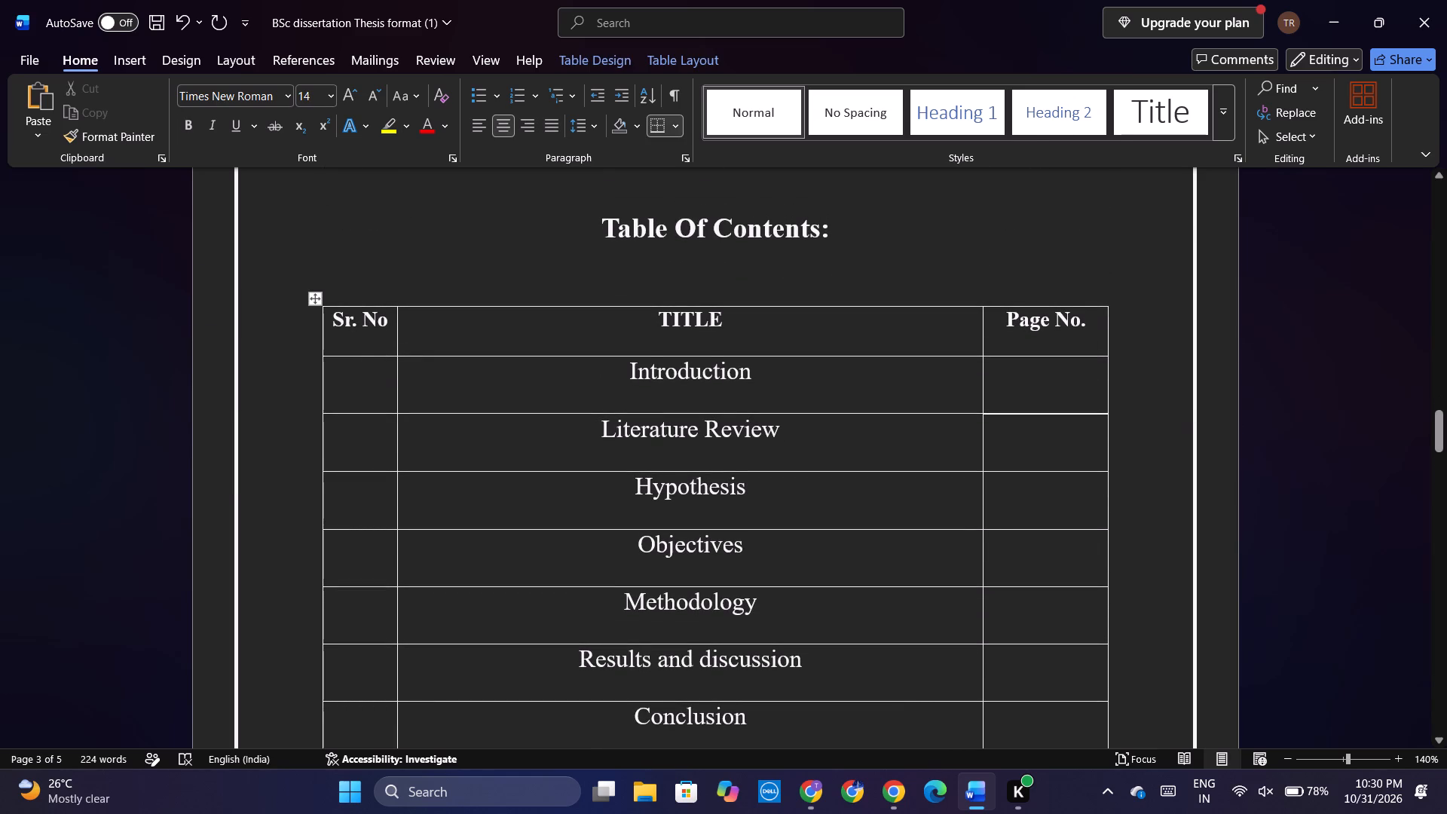
type("01.")
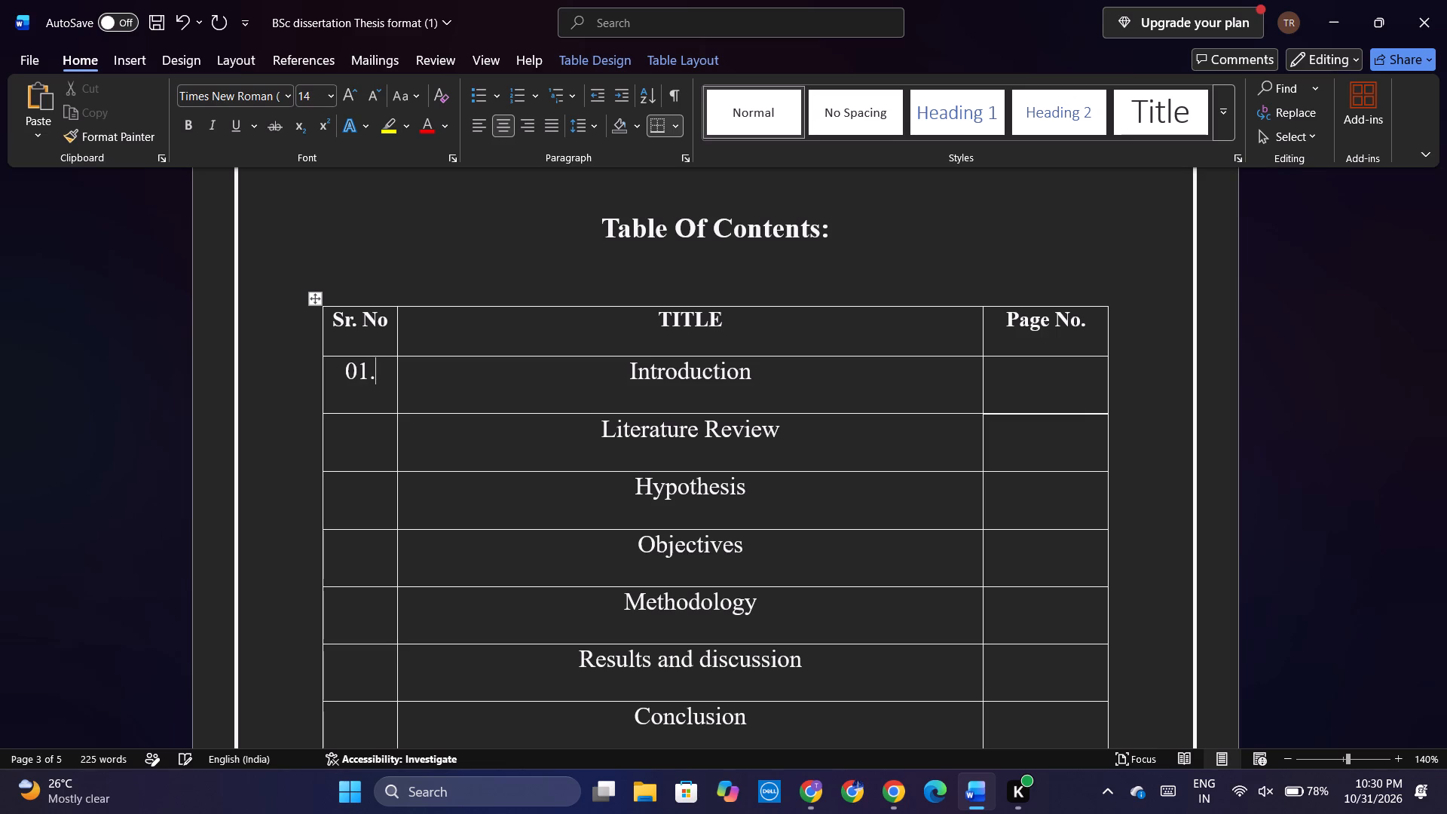
left_click(369, 422)
type("02.")
key("Return")
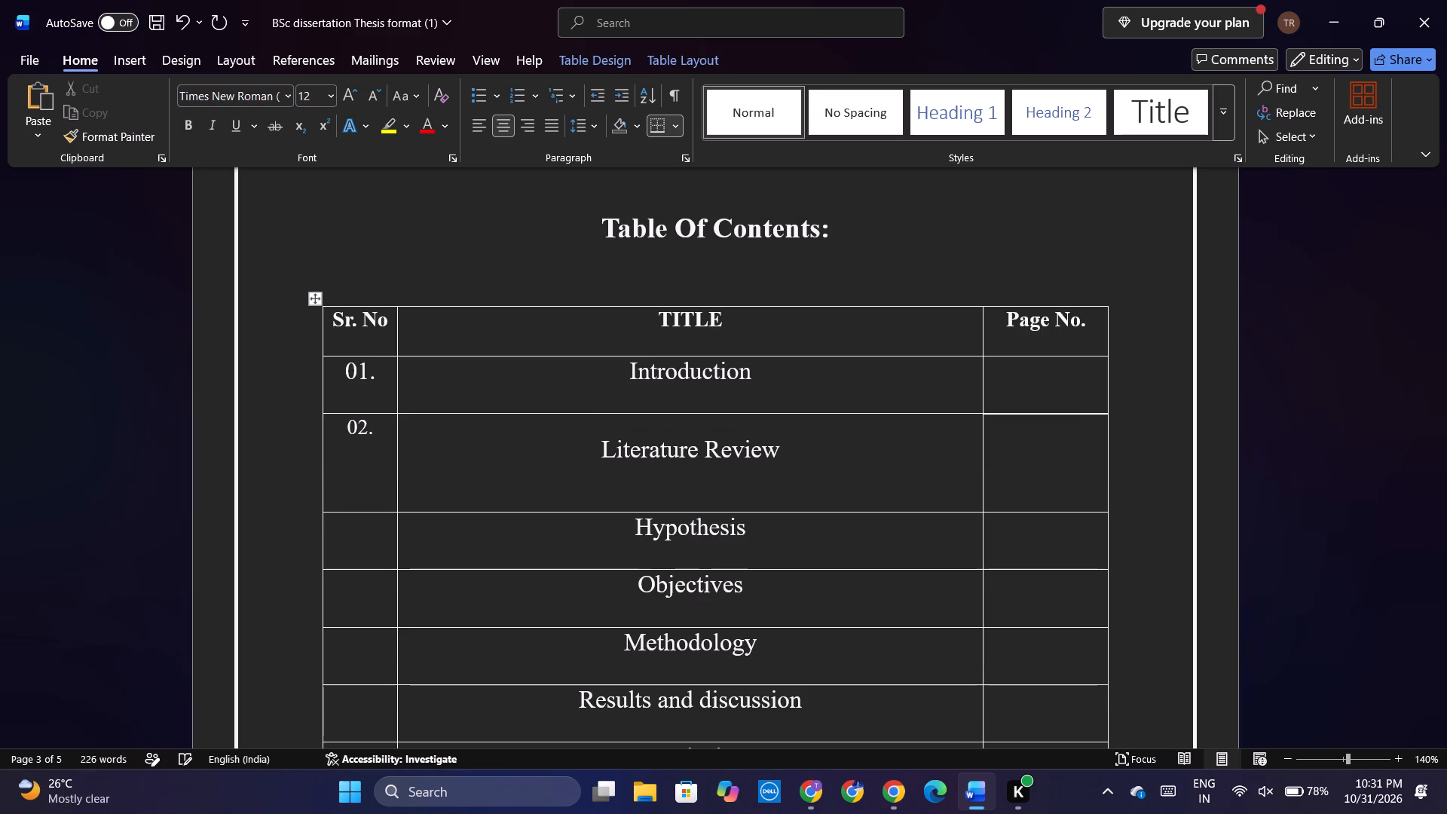
key("BackSpace")
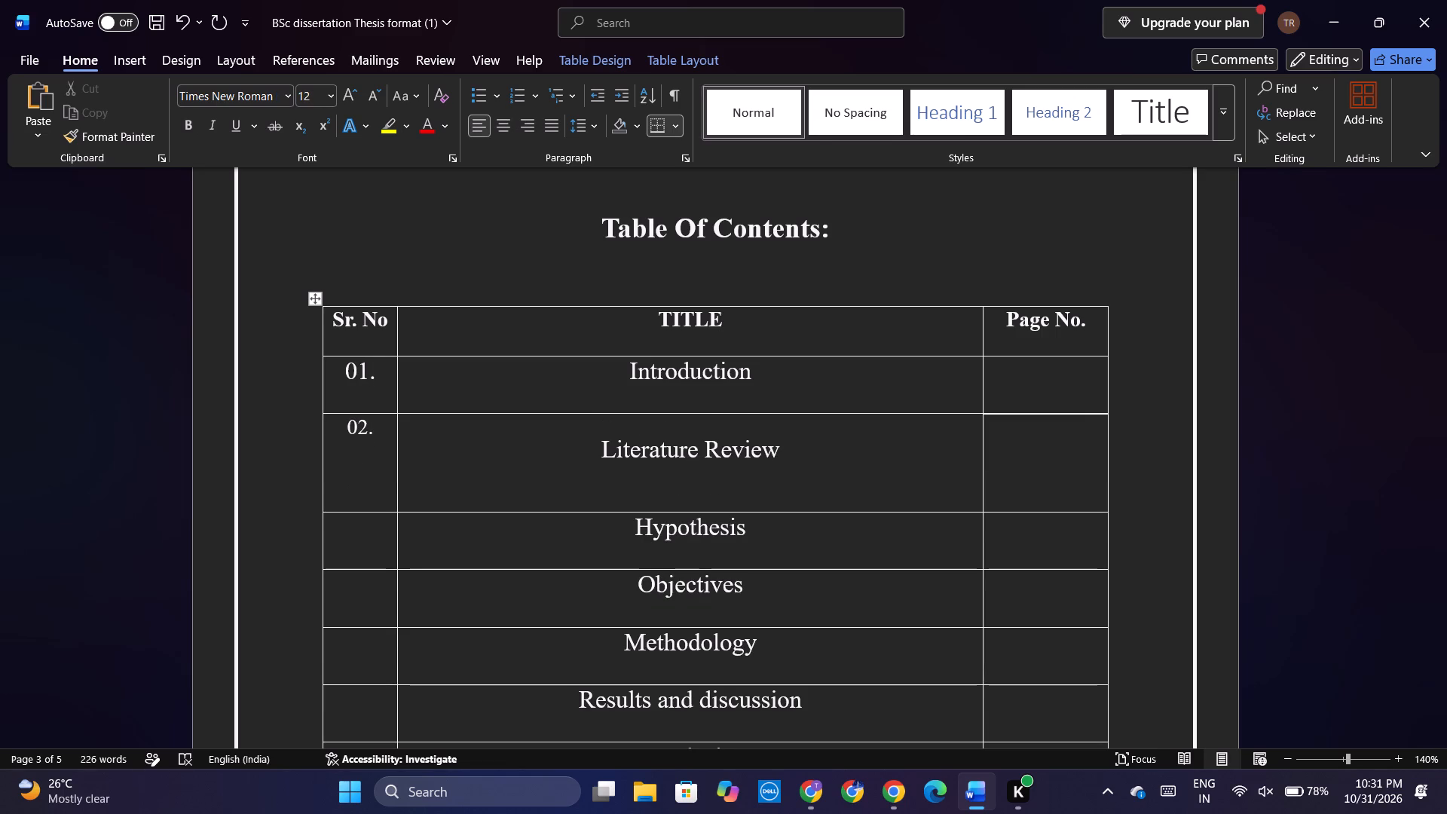
key("BackSpace")
key("Down")
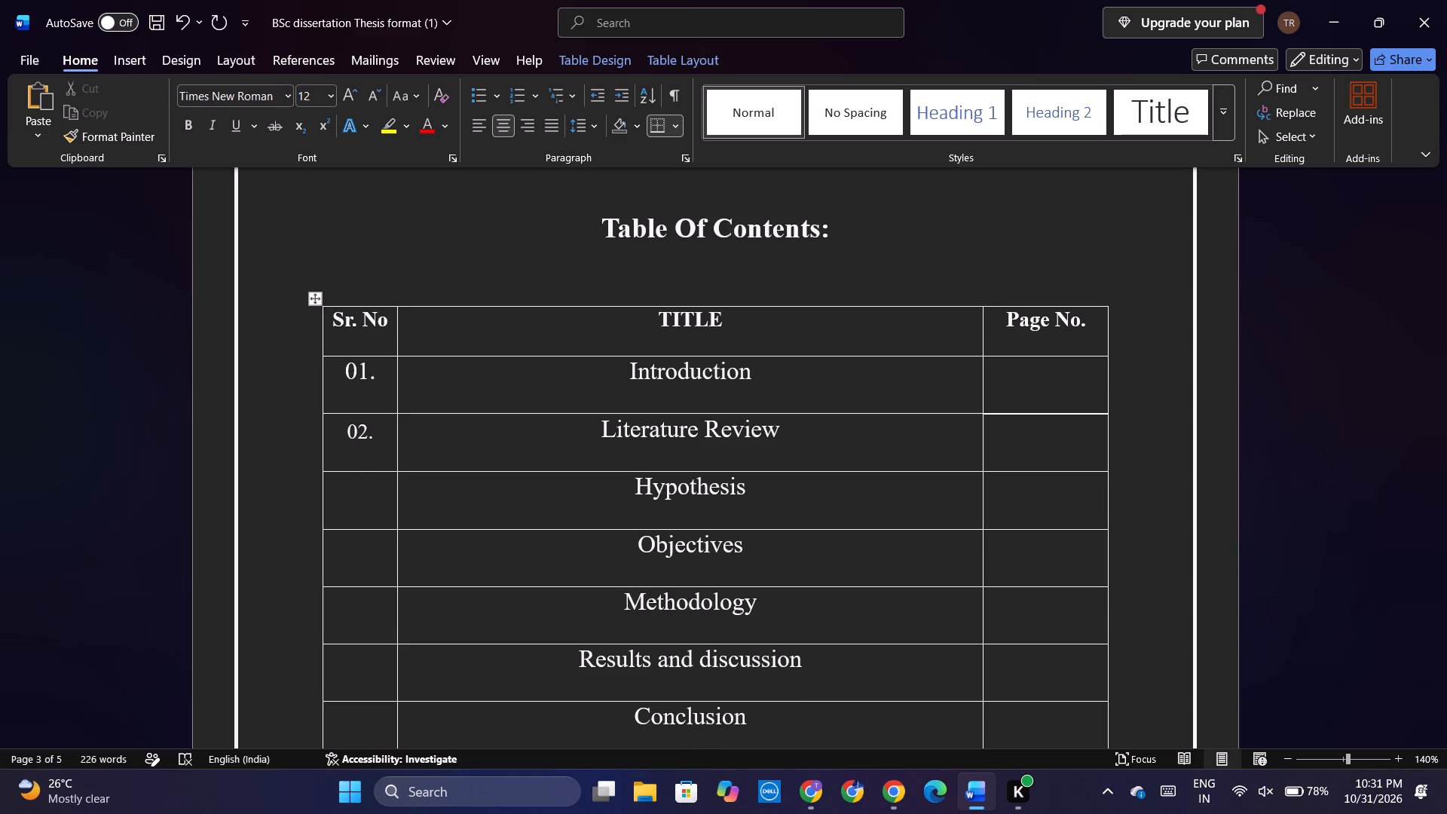
type("03.")
key("Down")
key("Up")
key("Down")
type("04.")
Number the Methodology, Results and discussion, Conclusion and References rows 05. to 08. in the contents table.
key("Down")
type("05.")
key("Down")
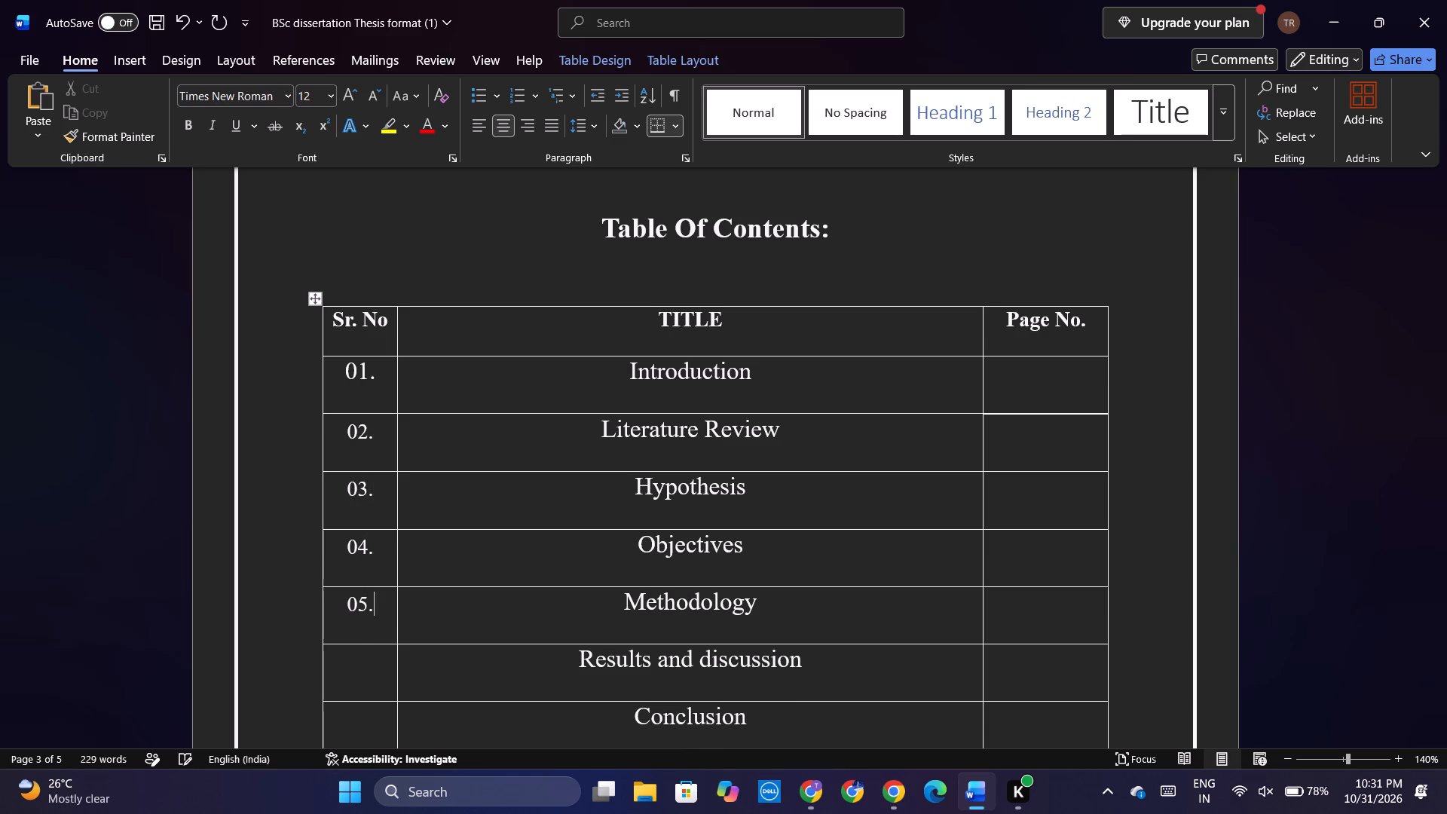
type("06.")
key("Down")
type("07.")
scroll(369, 422, "down", 1)
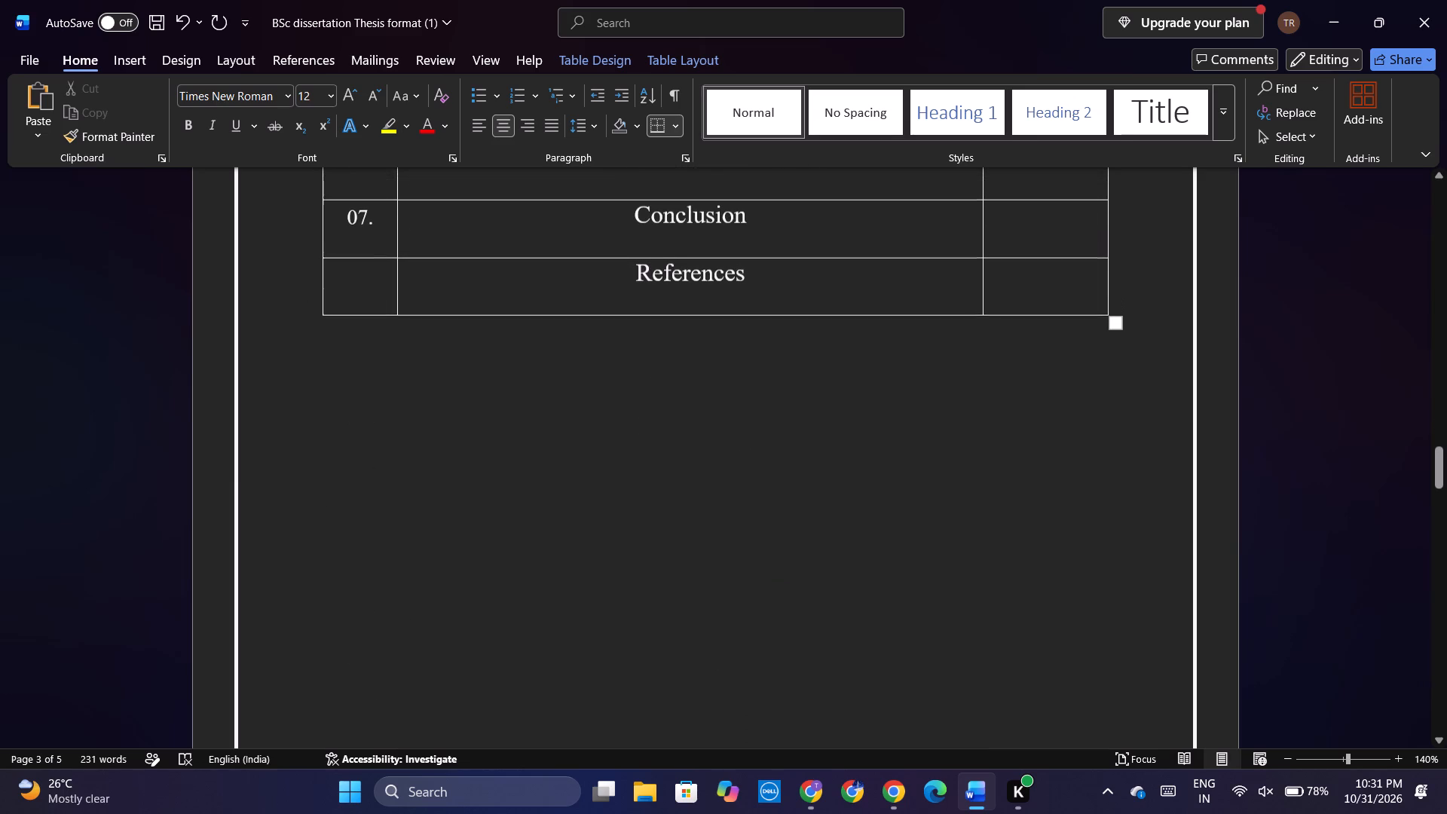
scroll(369, 422, "down", 1)
key("Down")
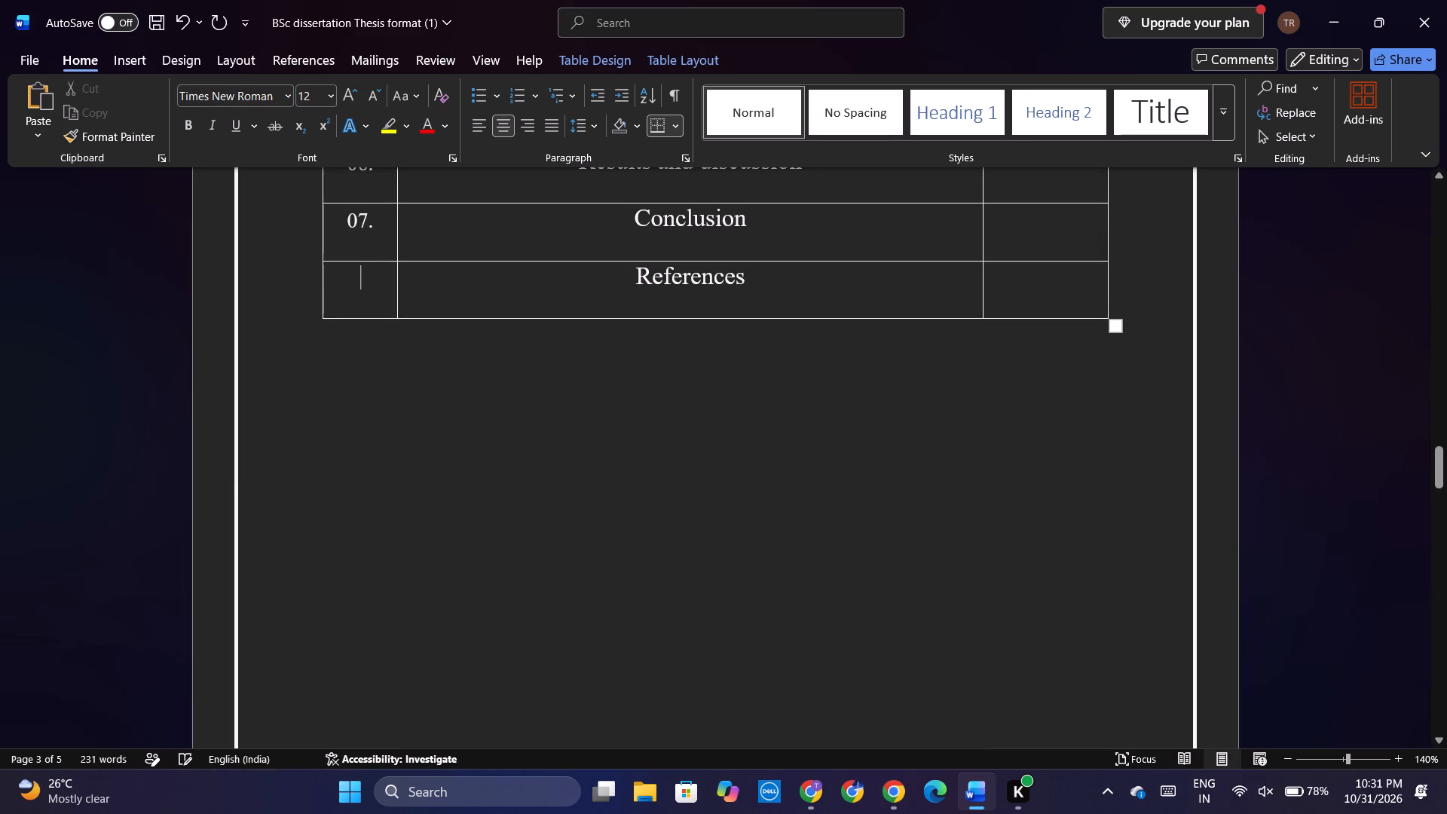
type("08.")
Review the numbered contents table and the remaining pages, including List of Tables, List of Figures and the section list.
scroll(635, 314, "up", 1)
scroll(635, 314, "down", 1)
scroll(635, 314, "down", 3, "ctrl")
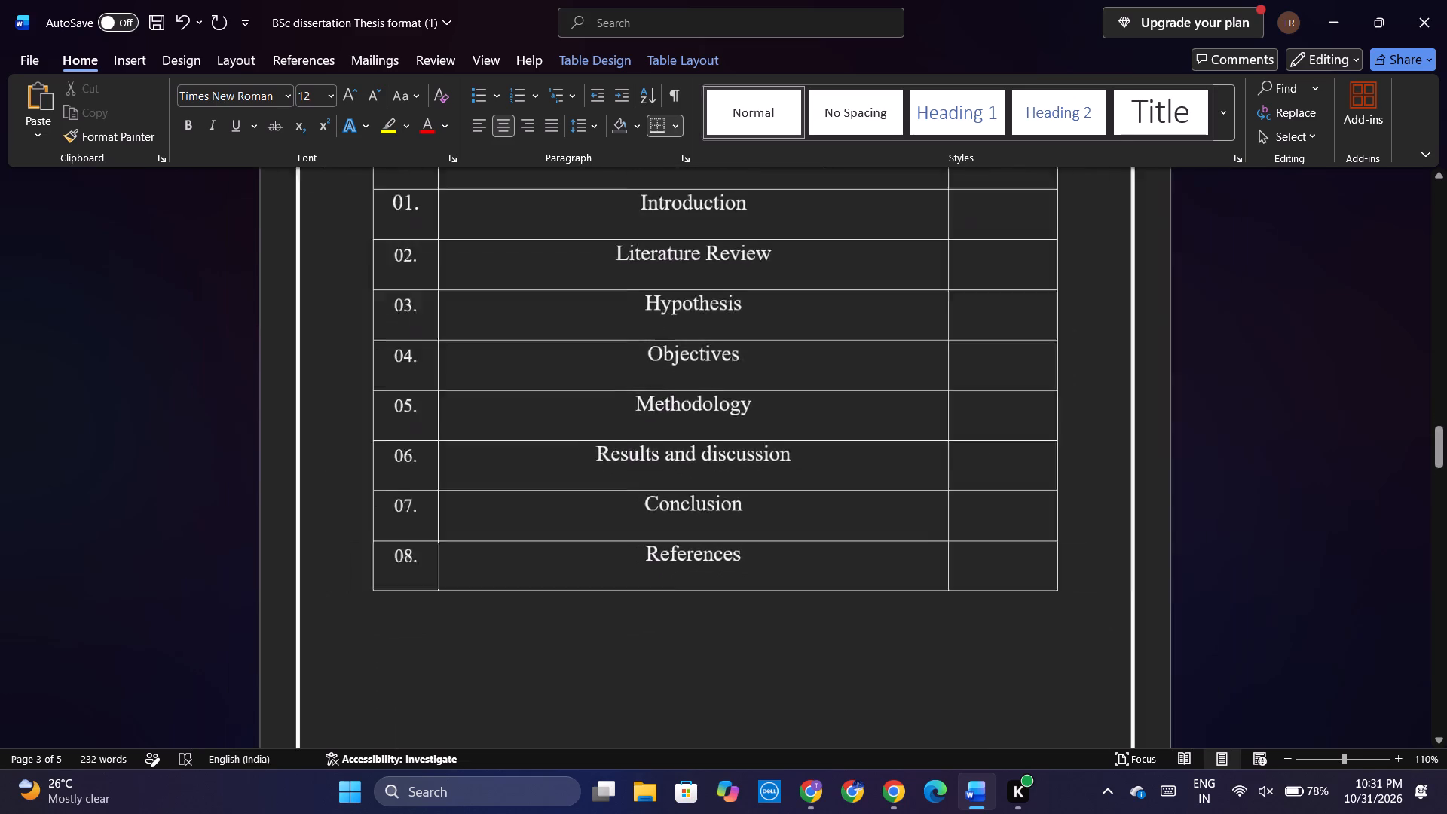
scroll(635, 314, "down", 6)
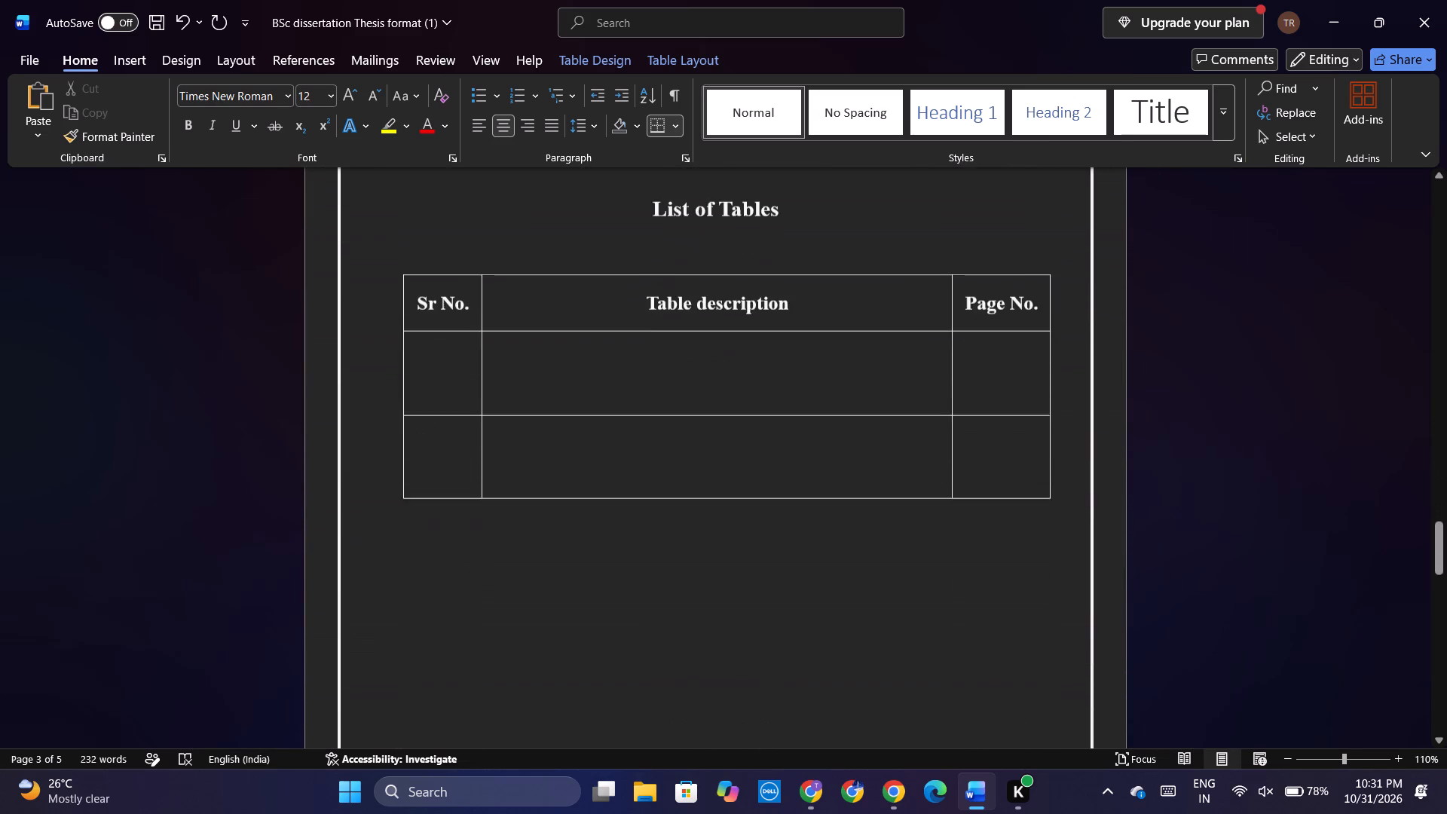
scroll(635, 314, "down", 7)
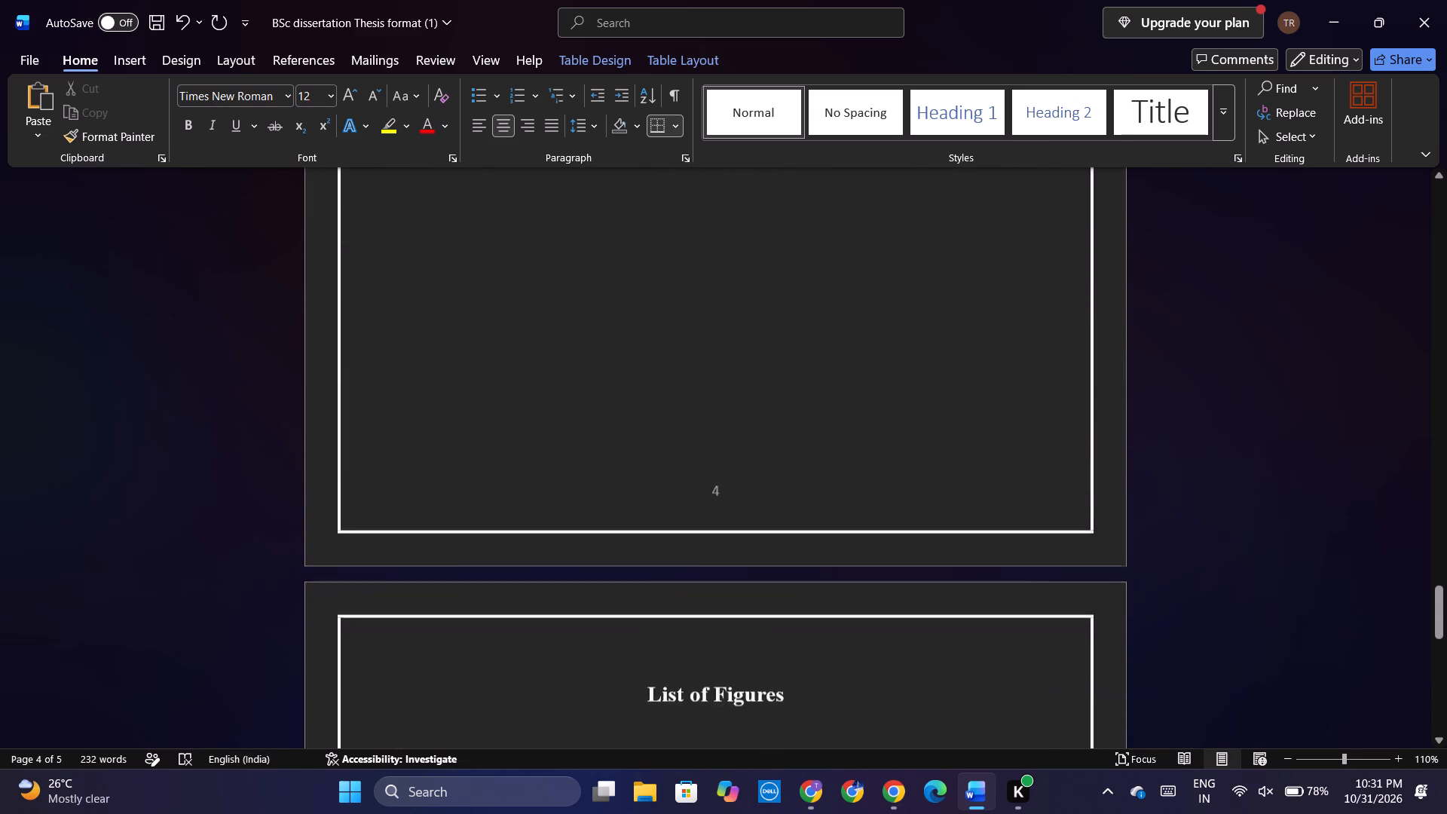
scroll(635, 314, "down", 3)
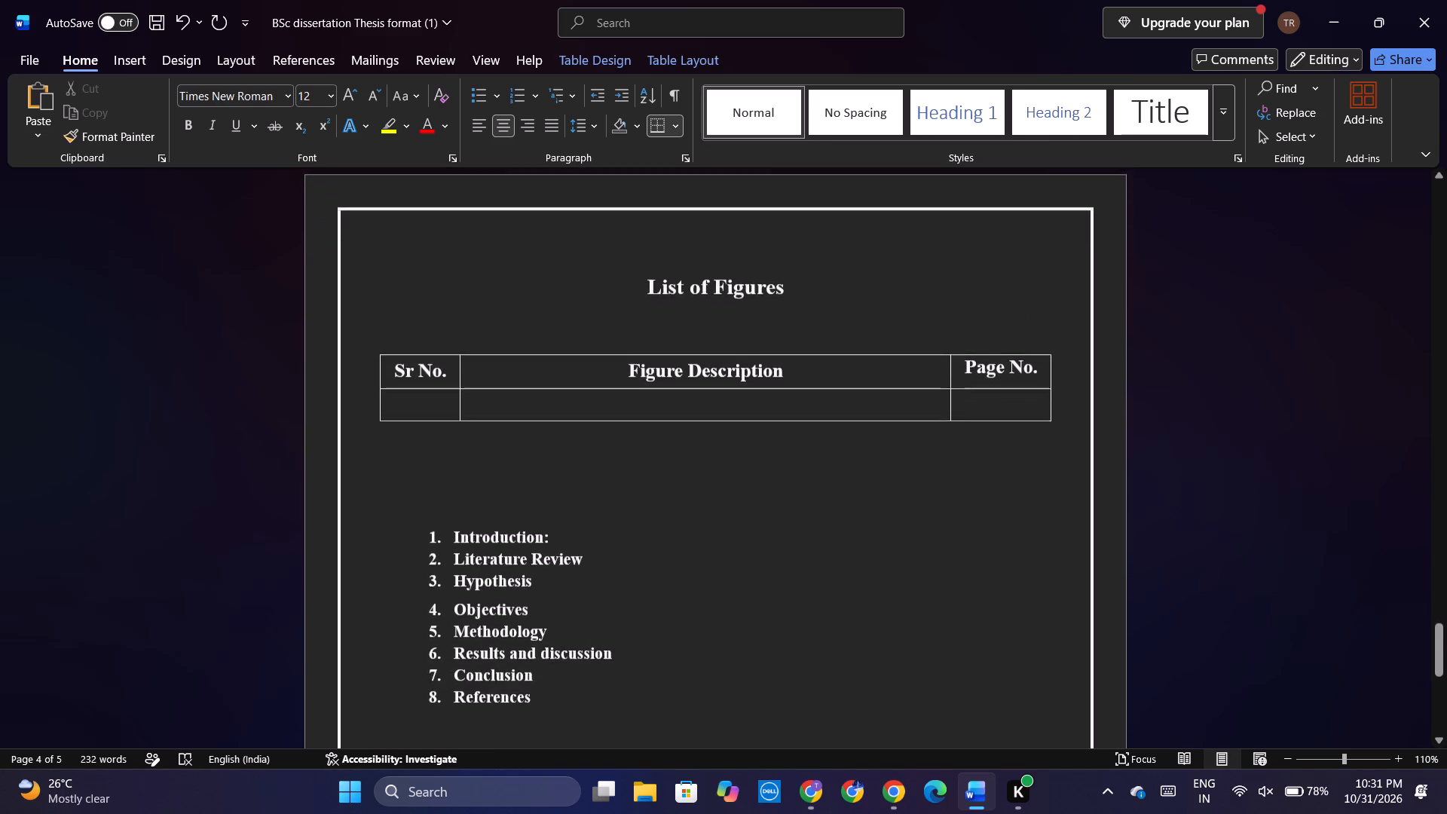
scroll(635, 314, "down", 4)
scroll(635, 314, "up", 2)
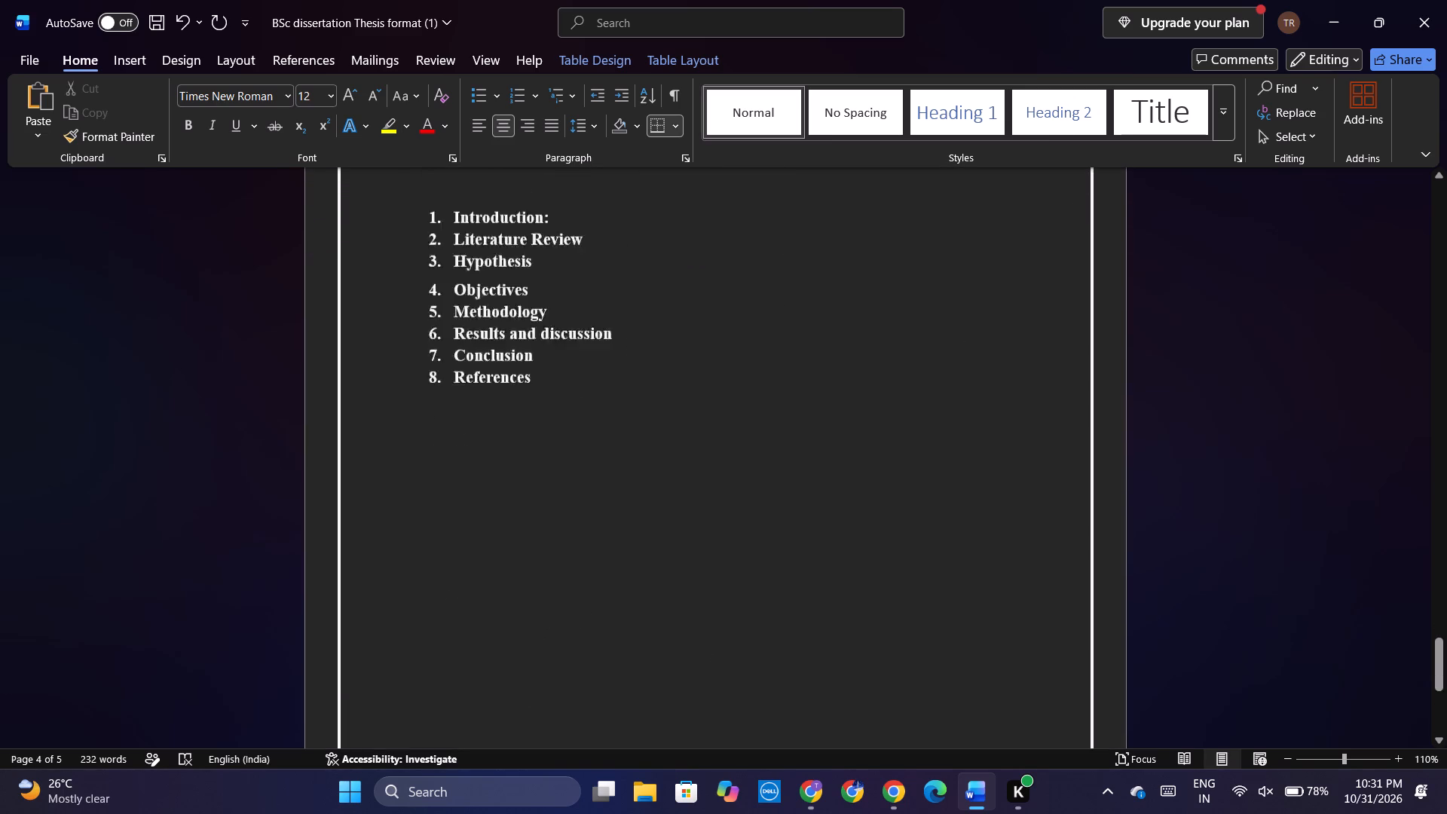
scroll(635, 314, "up", 1)
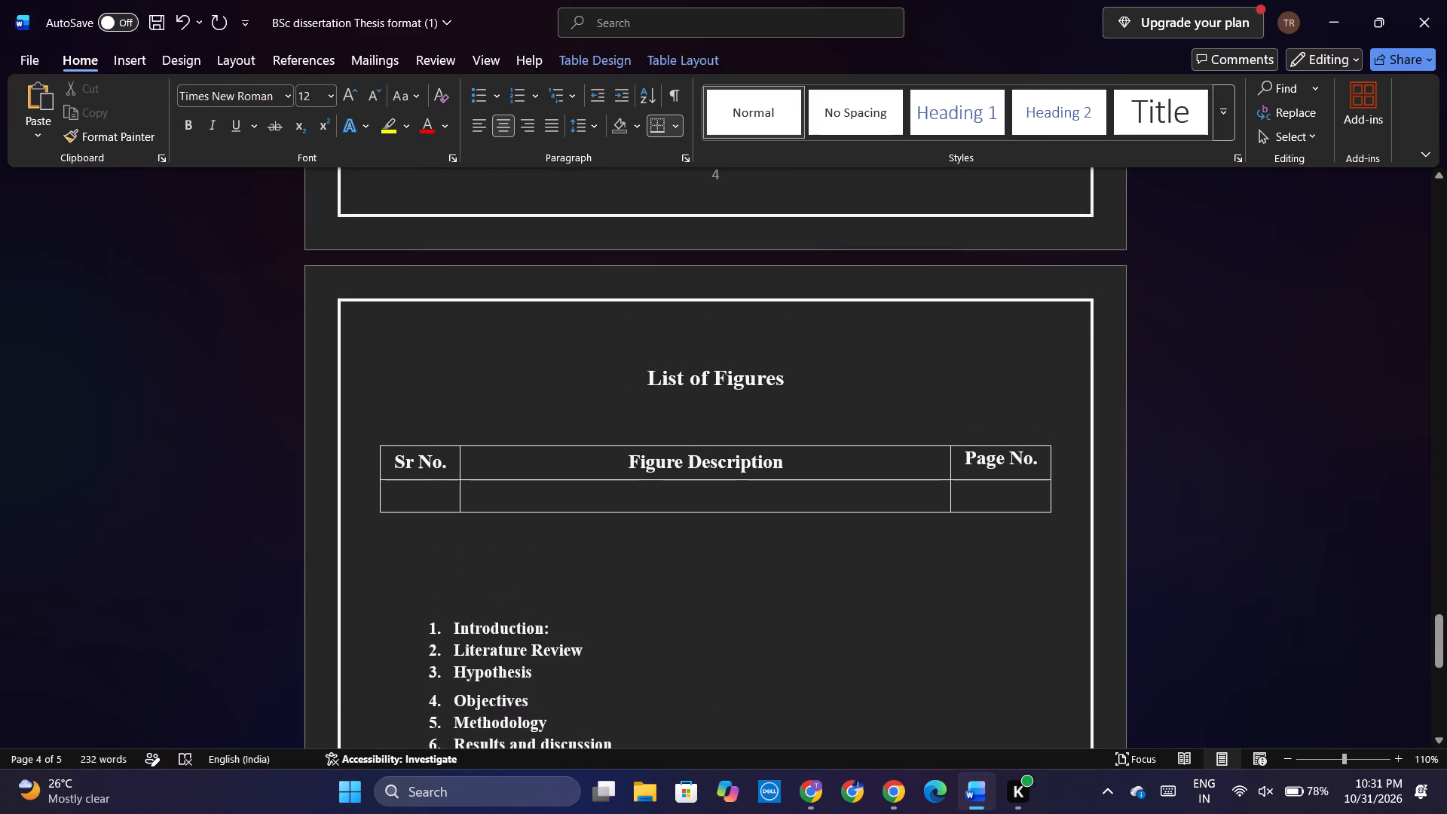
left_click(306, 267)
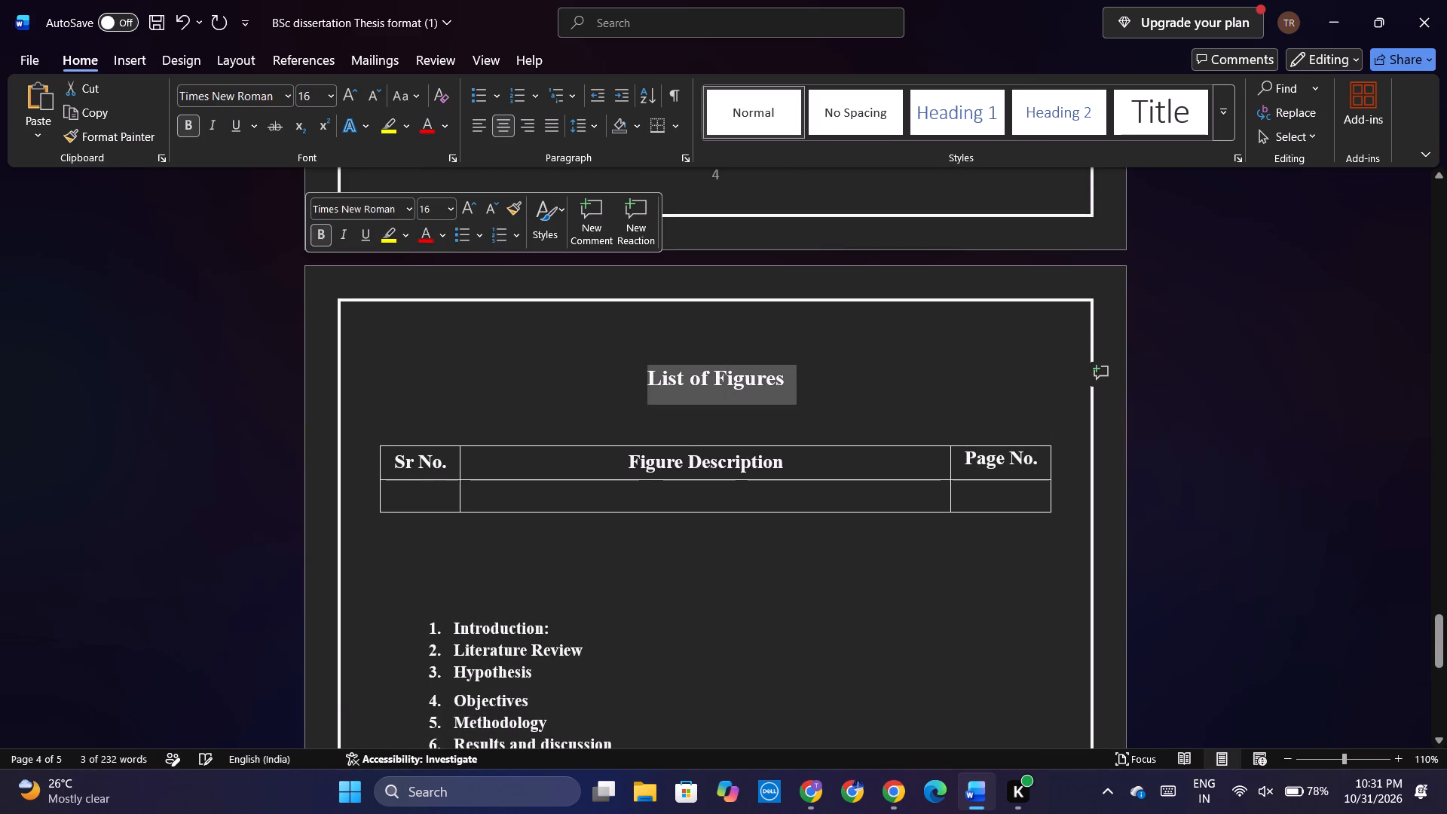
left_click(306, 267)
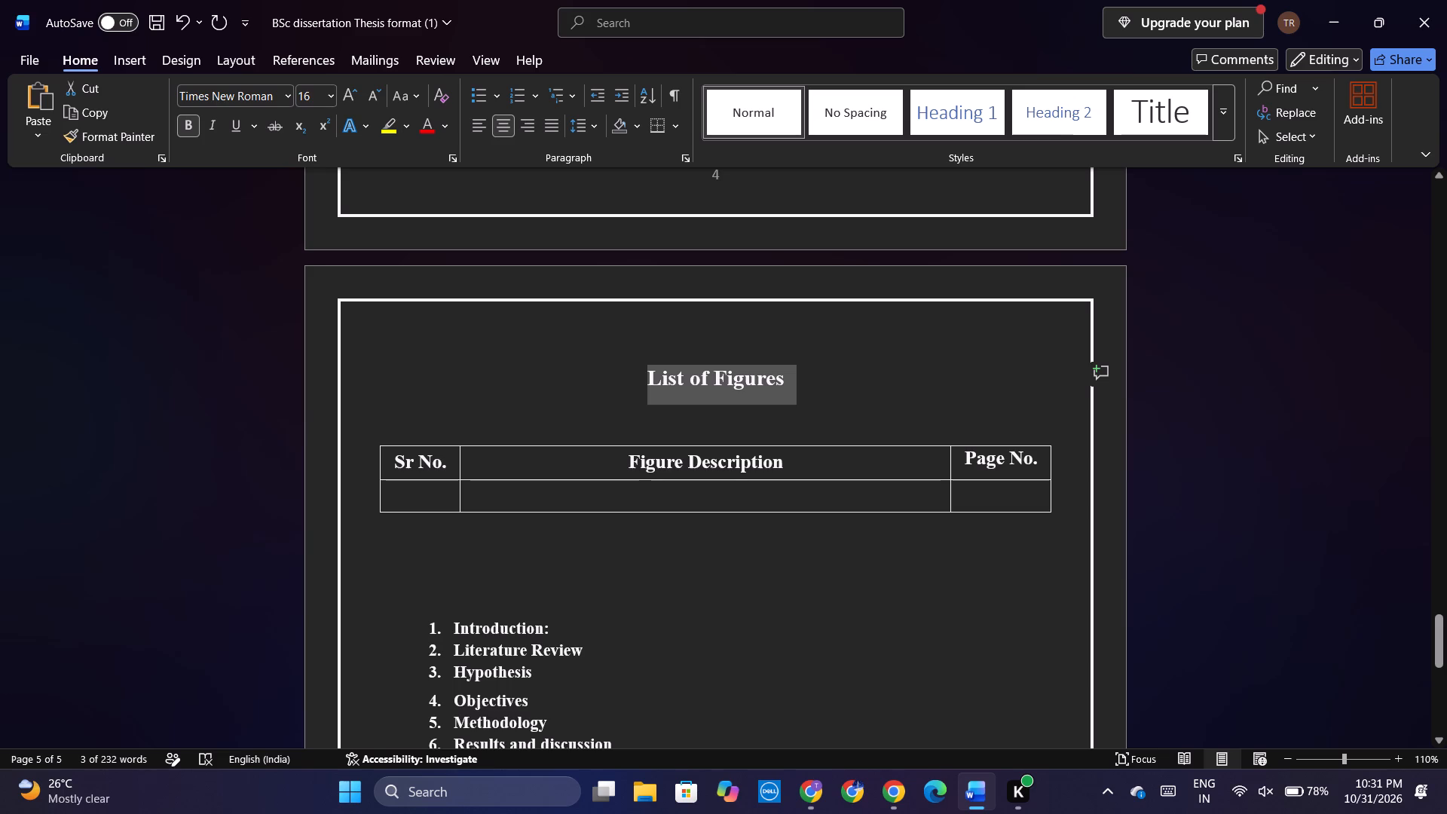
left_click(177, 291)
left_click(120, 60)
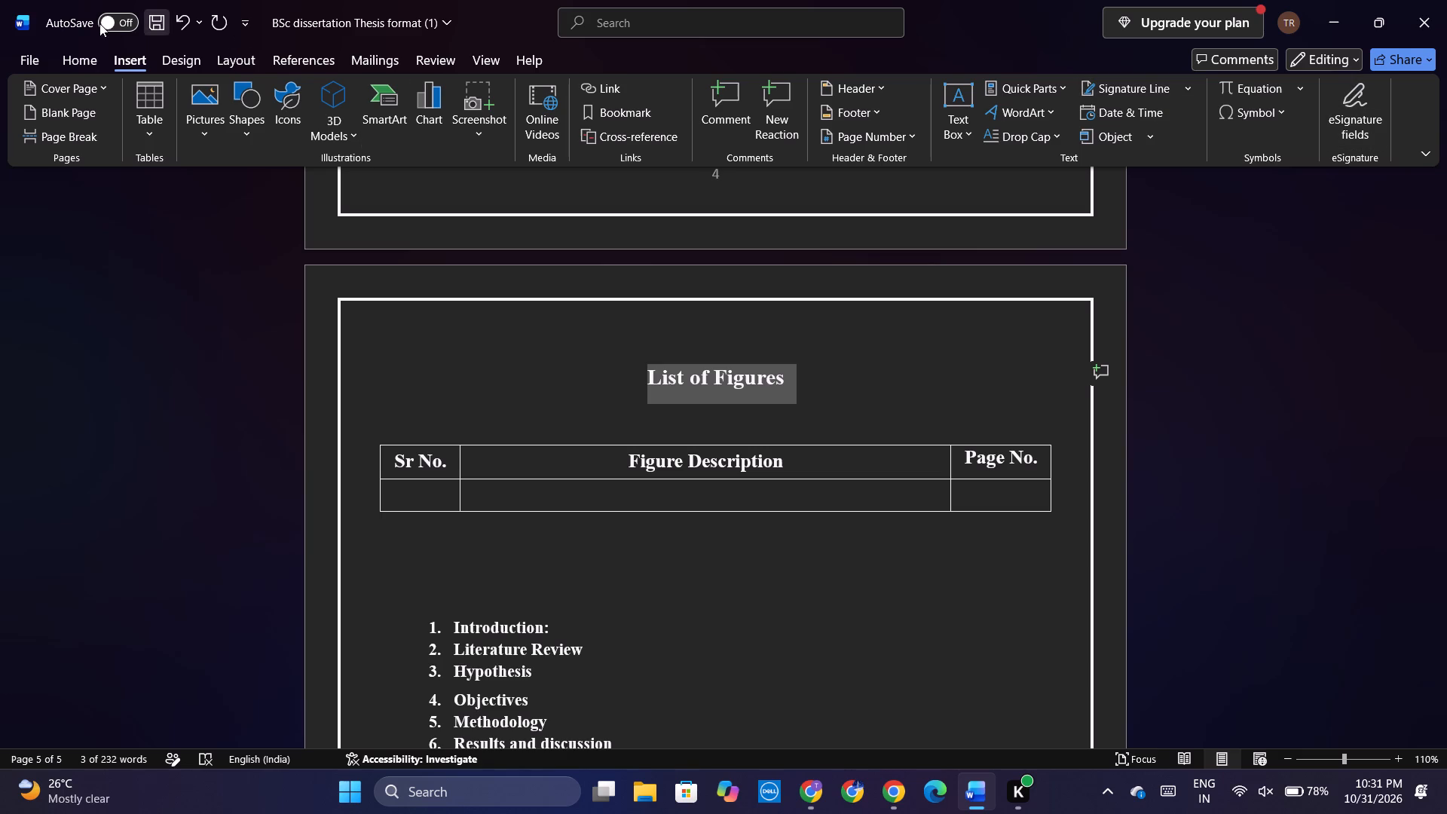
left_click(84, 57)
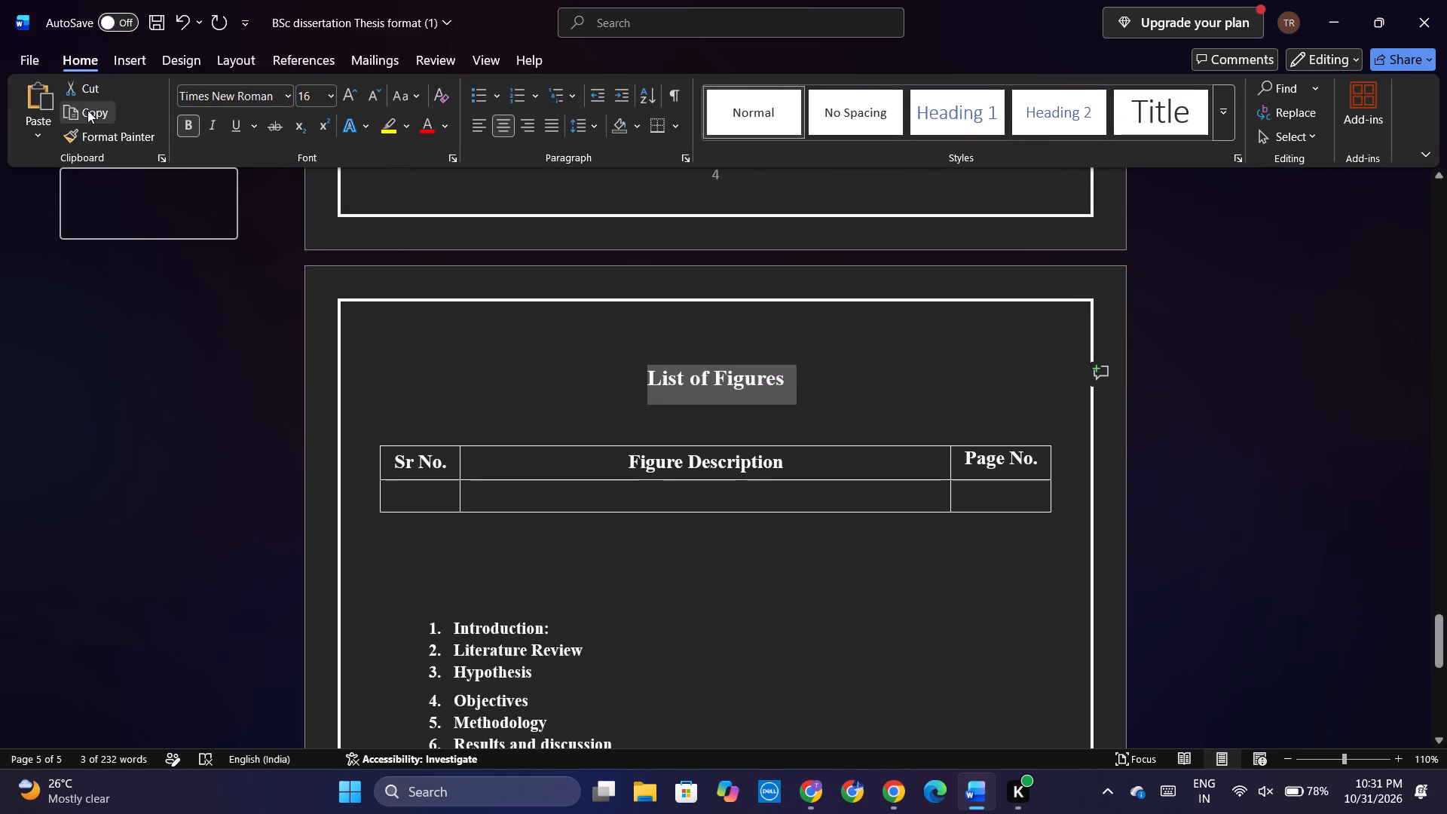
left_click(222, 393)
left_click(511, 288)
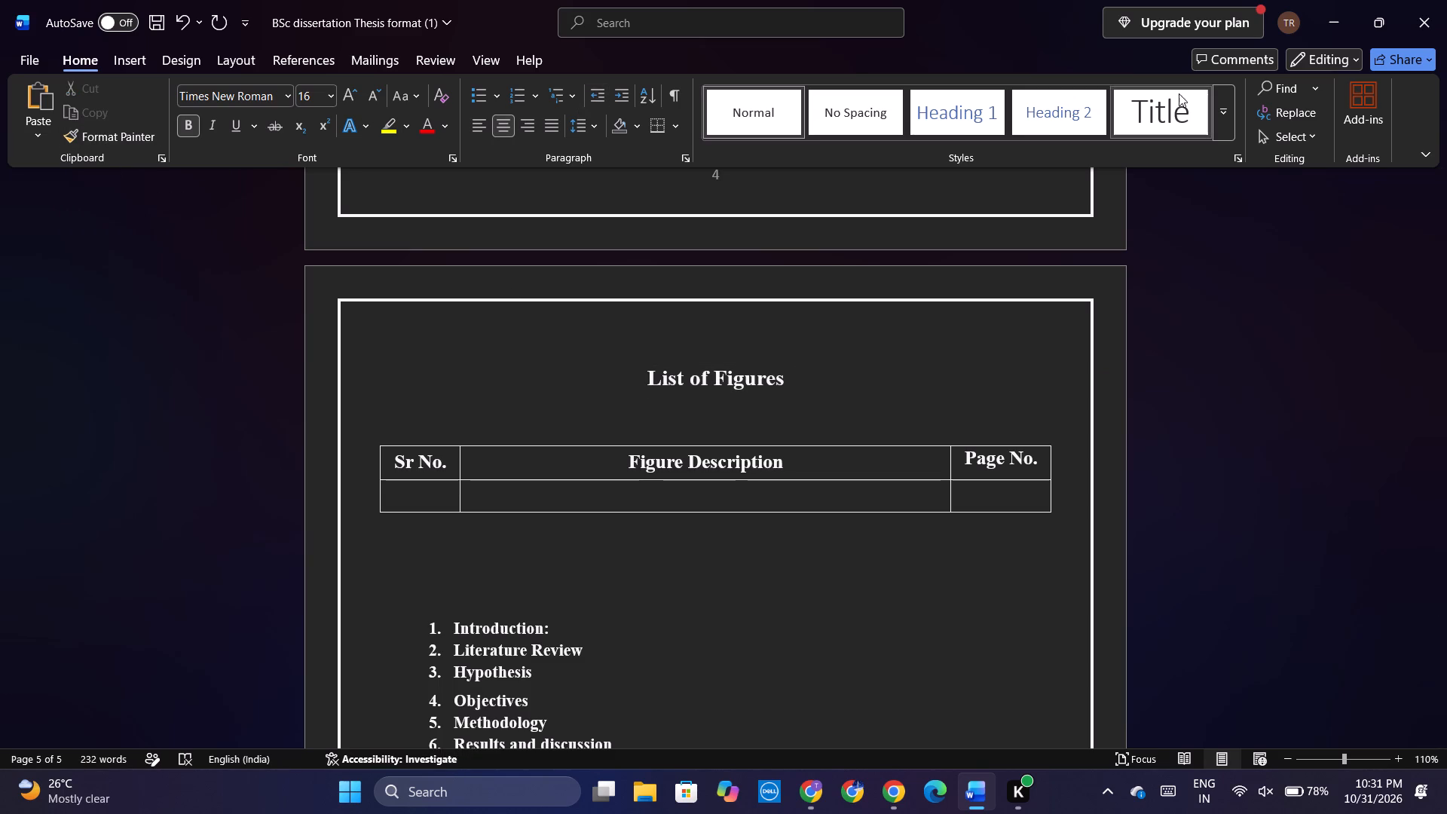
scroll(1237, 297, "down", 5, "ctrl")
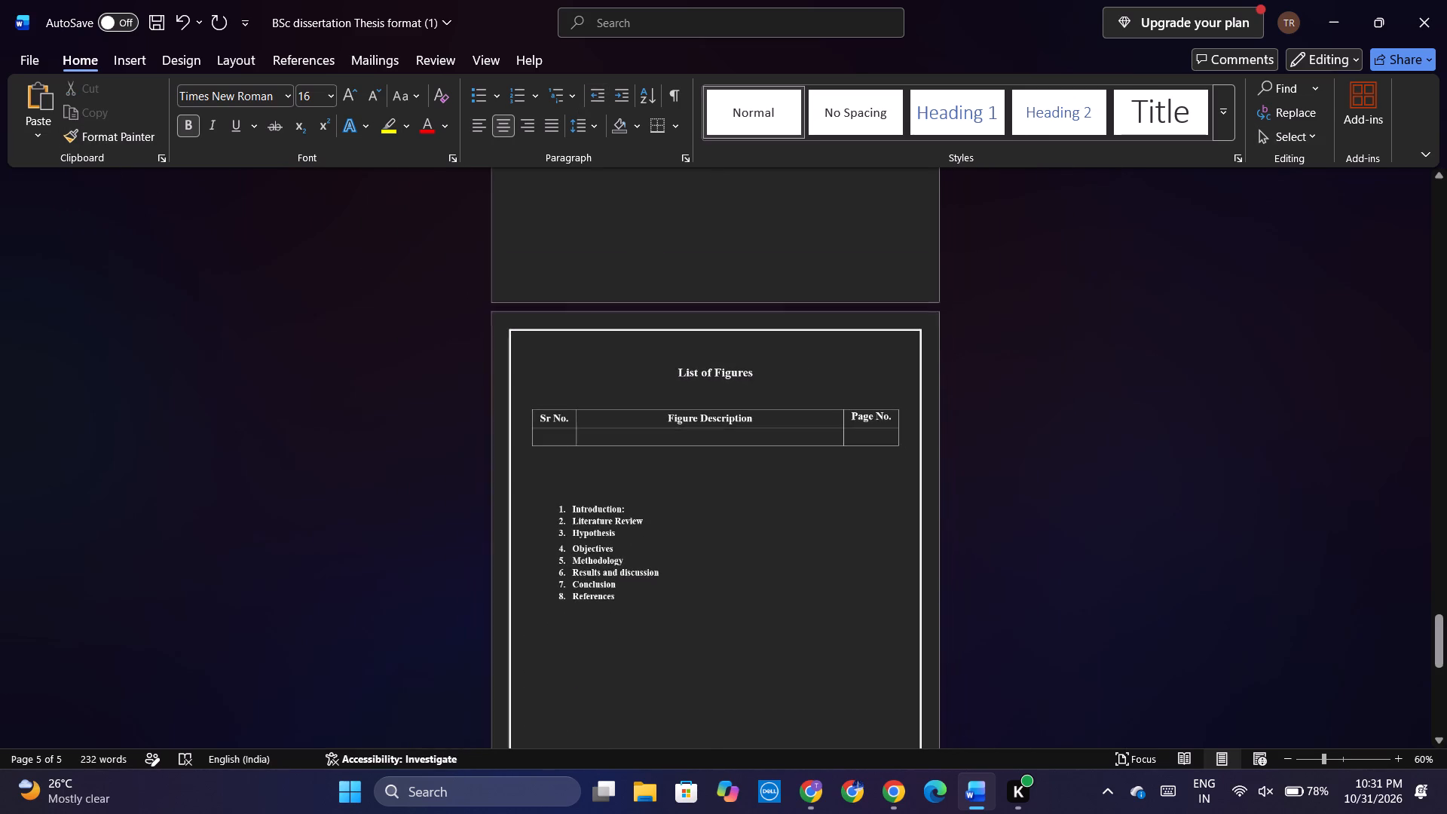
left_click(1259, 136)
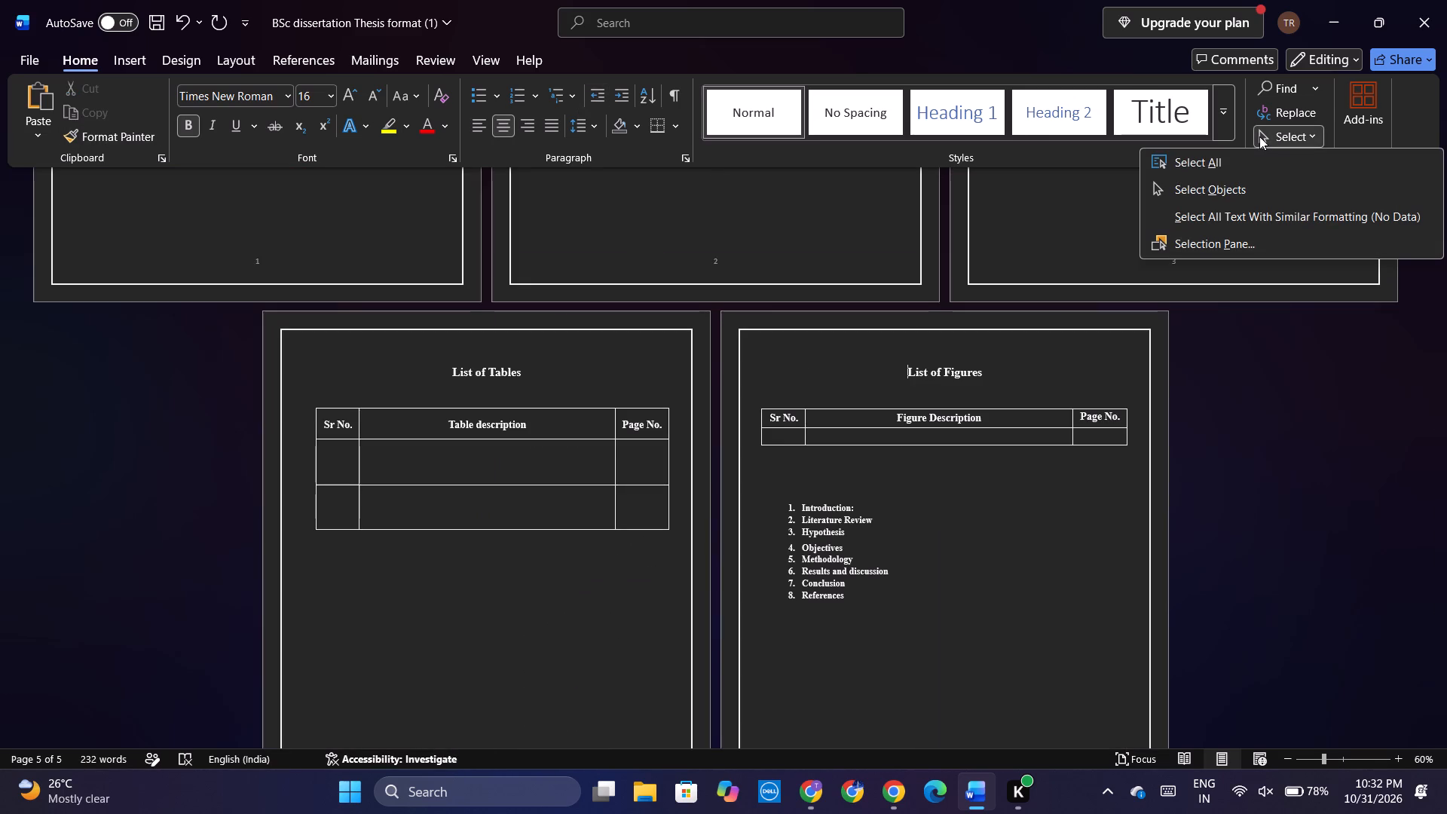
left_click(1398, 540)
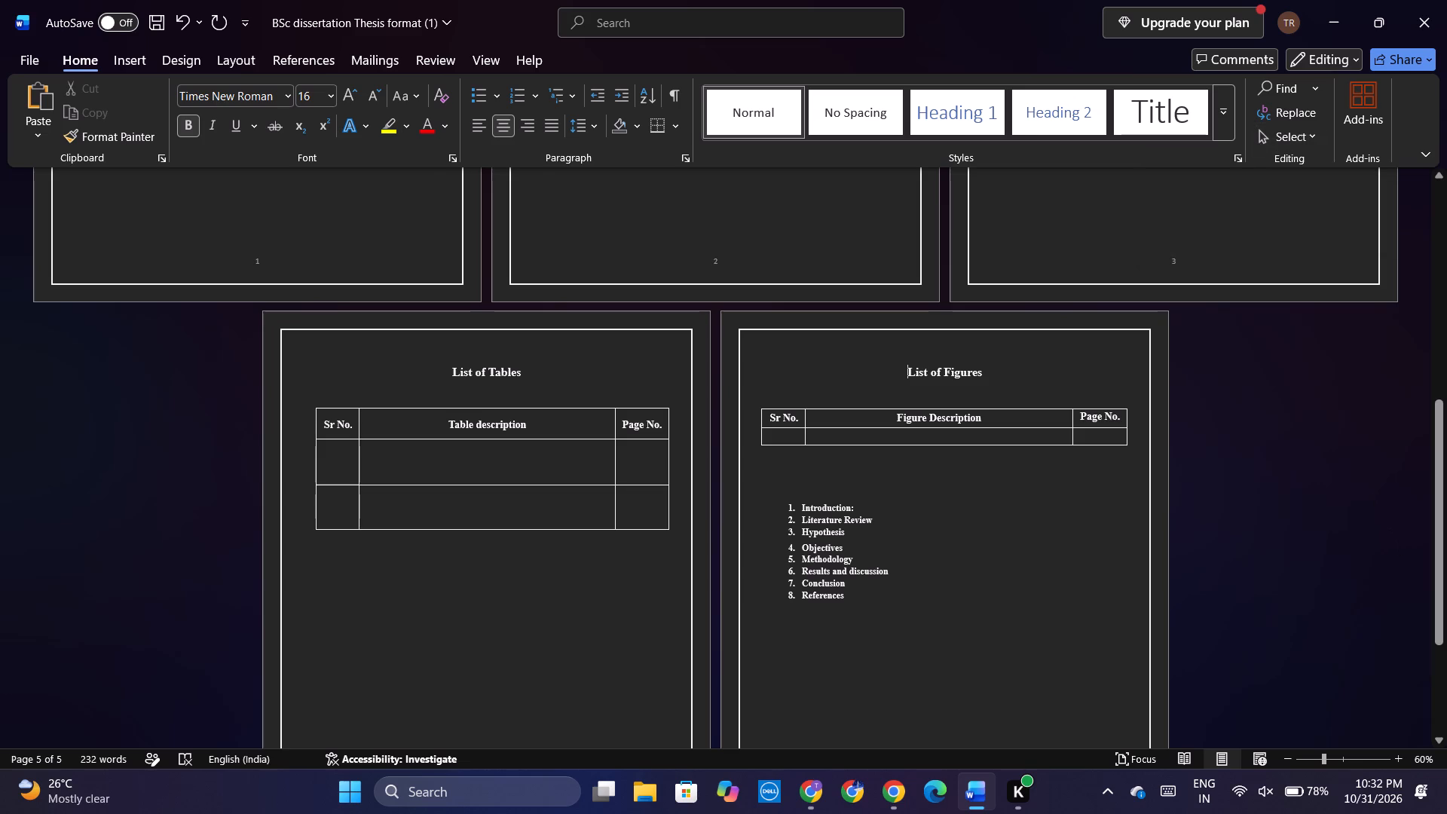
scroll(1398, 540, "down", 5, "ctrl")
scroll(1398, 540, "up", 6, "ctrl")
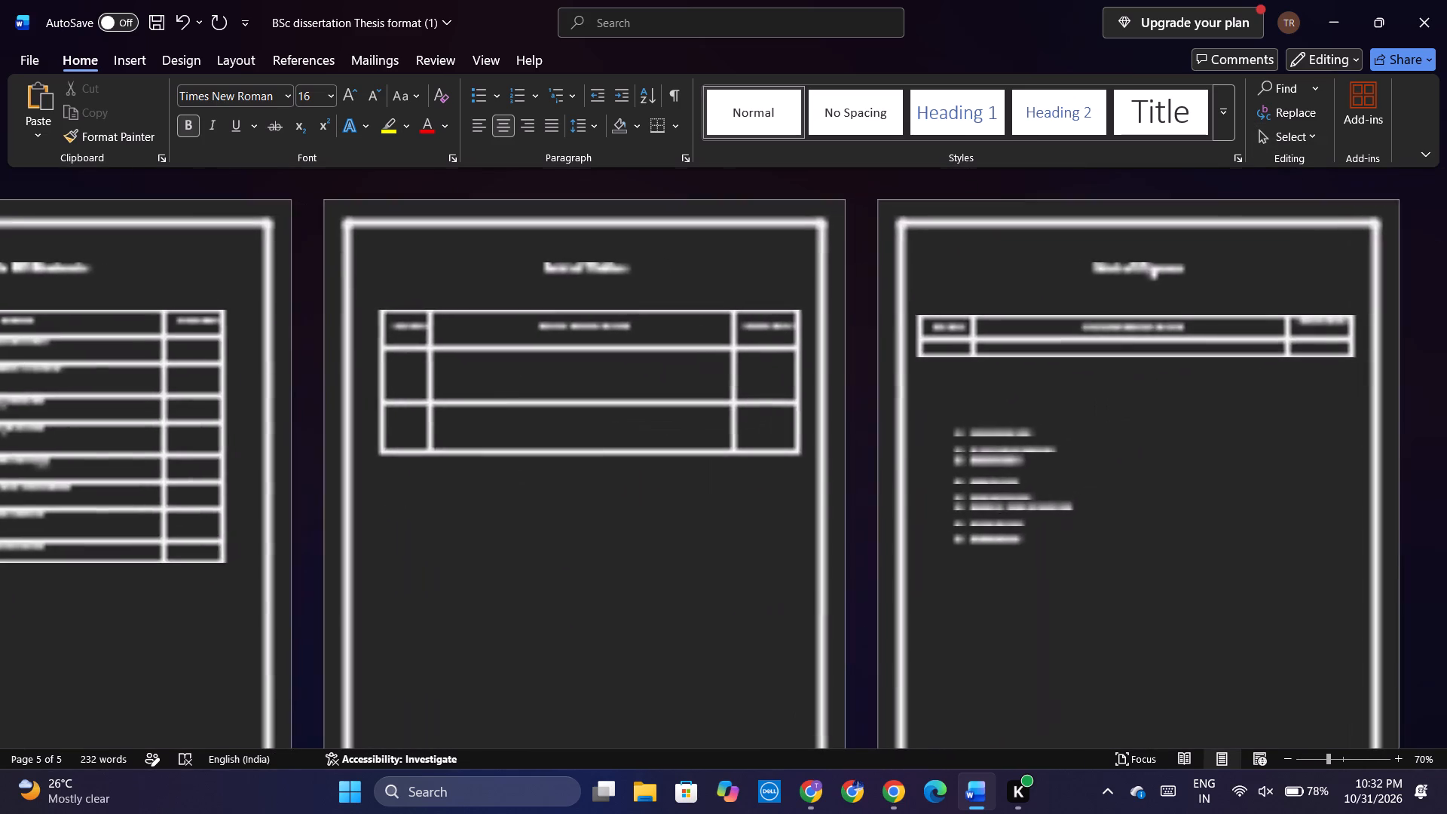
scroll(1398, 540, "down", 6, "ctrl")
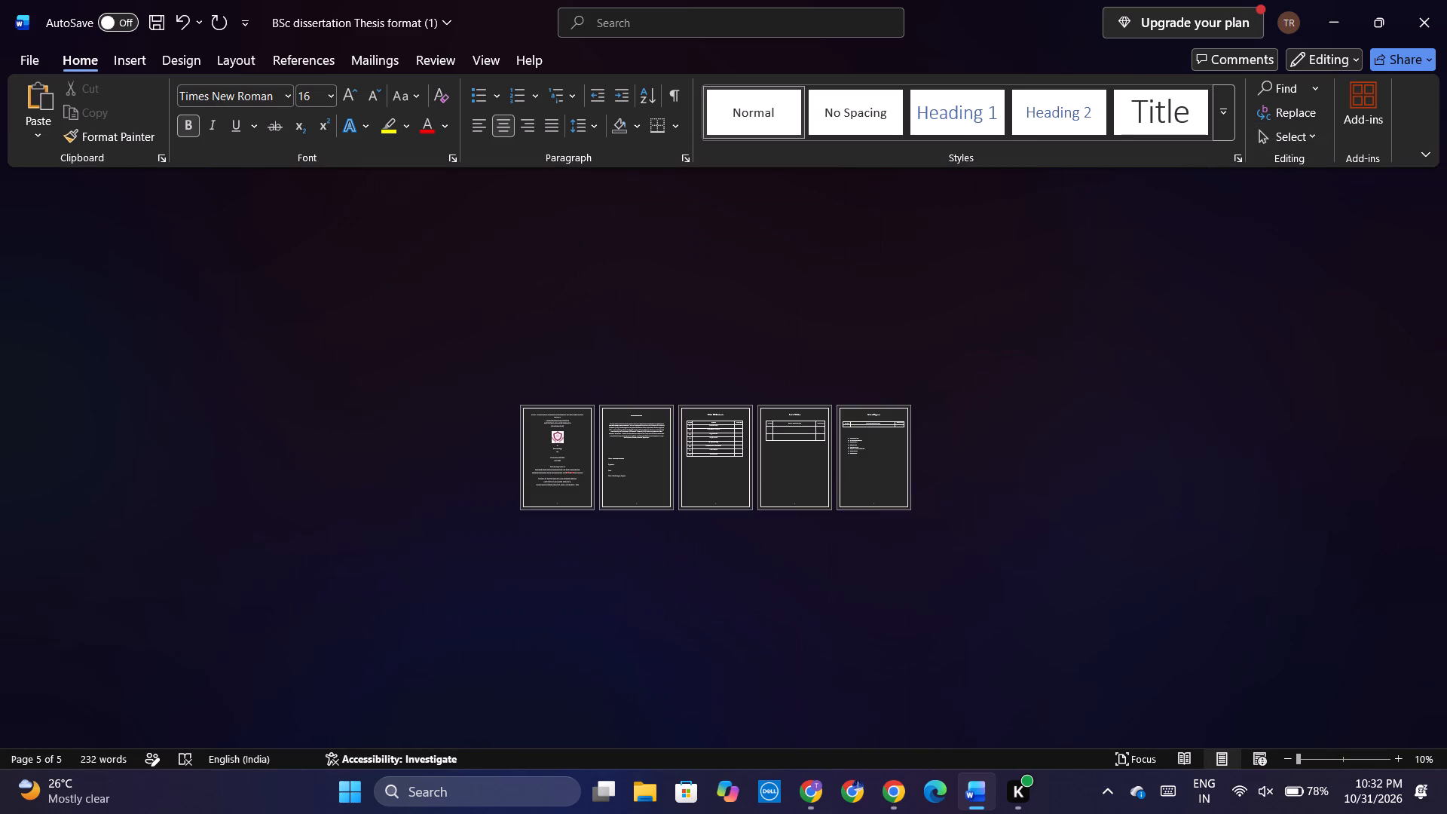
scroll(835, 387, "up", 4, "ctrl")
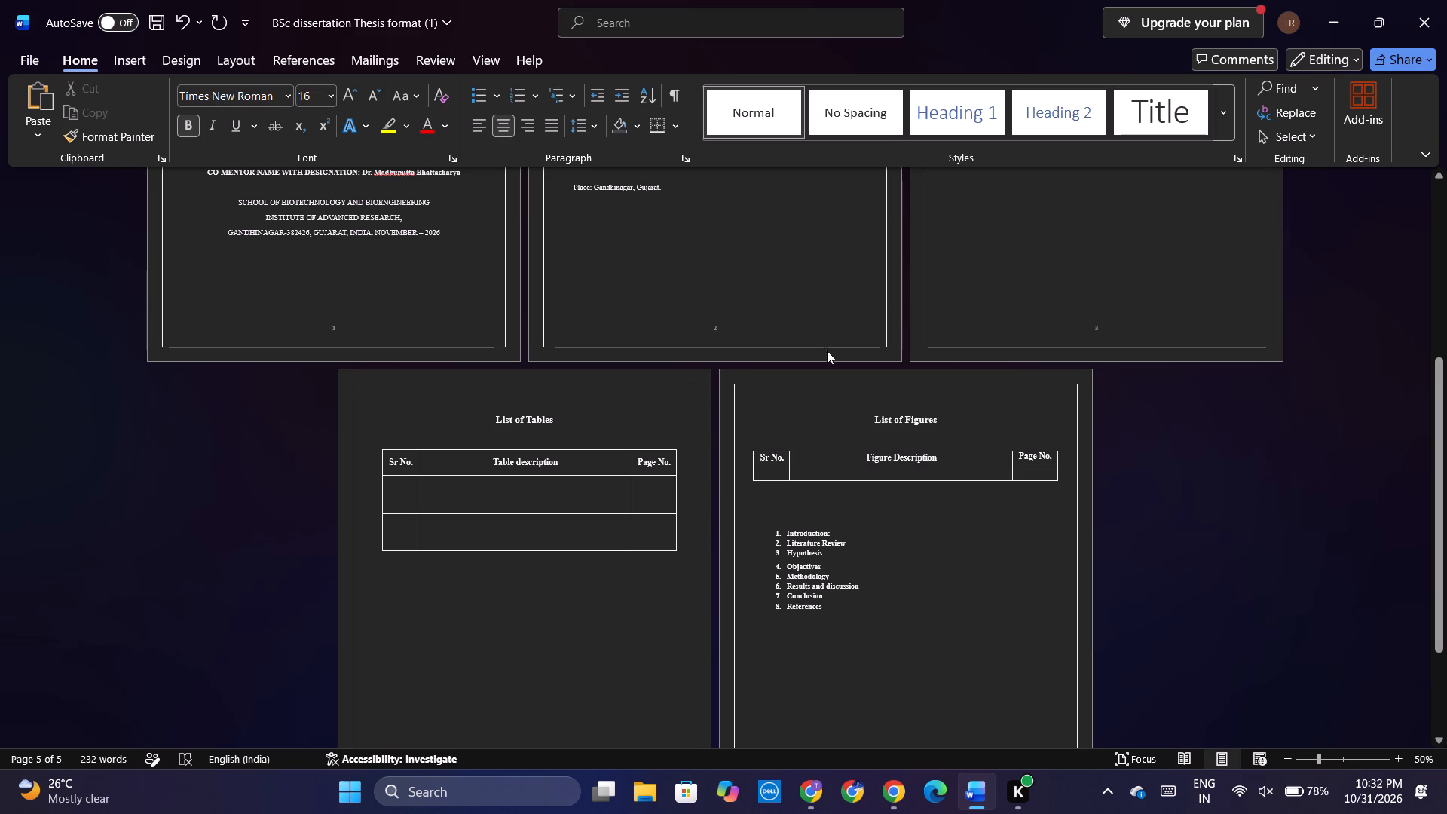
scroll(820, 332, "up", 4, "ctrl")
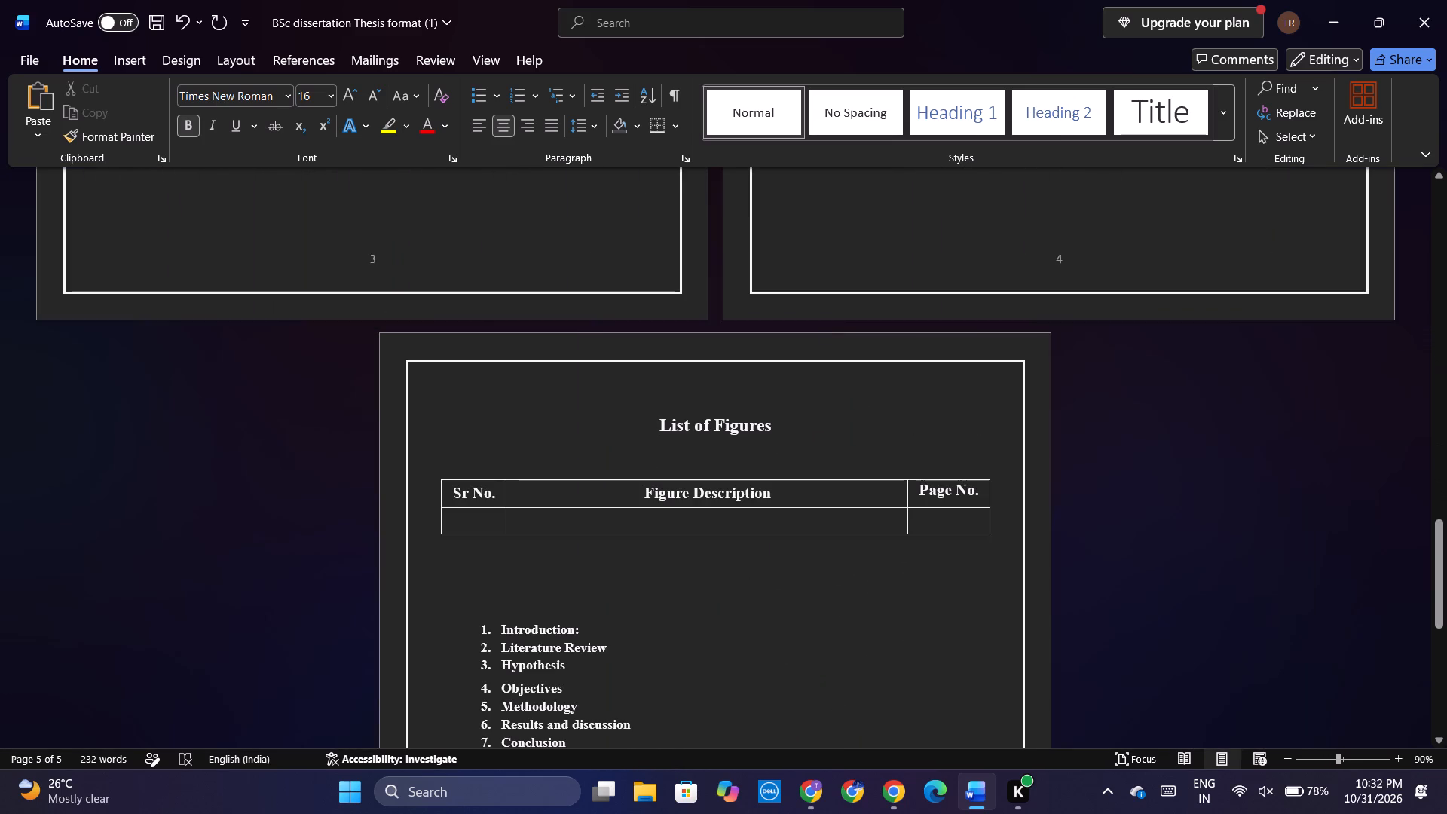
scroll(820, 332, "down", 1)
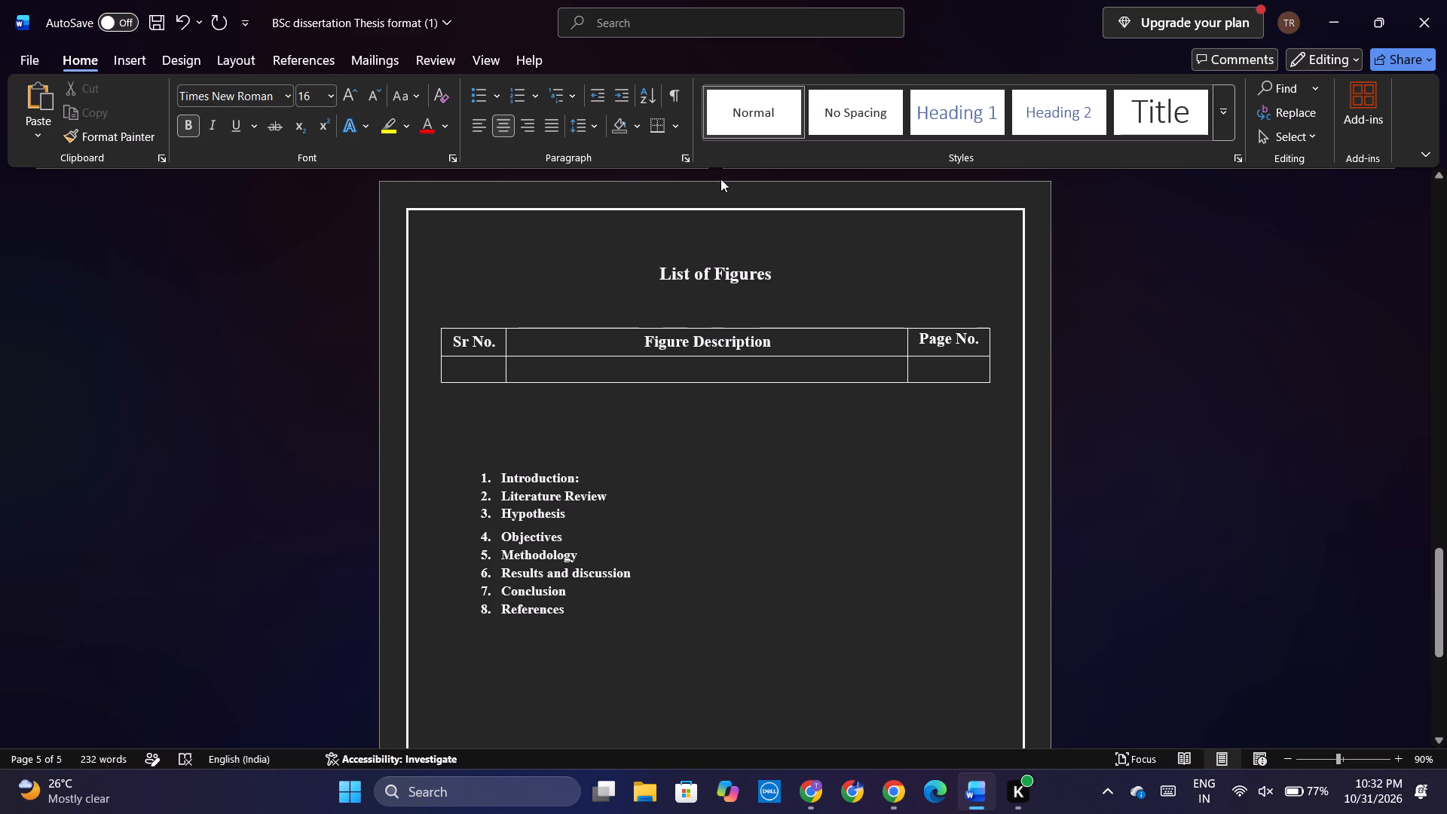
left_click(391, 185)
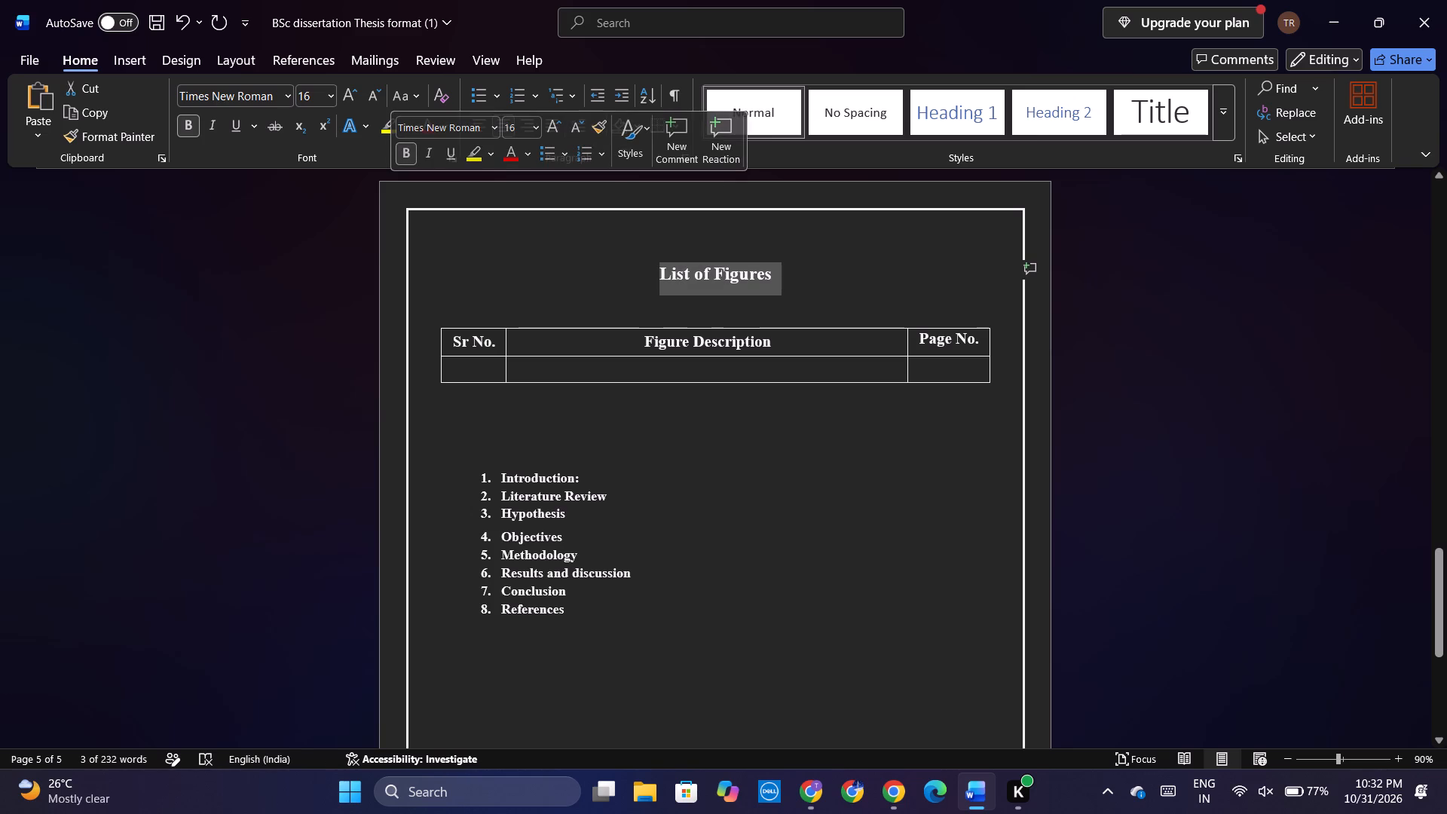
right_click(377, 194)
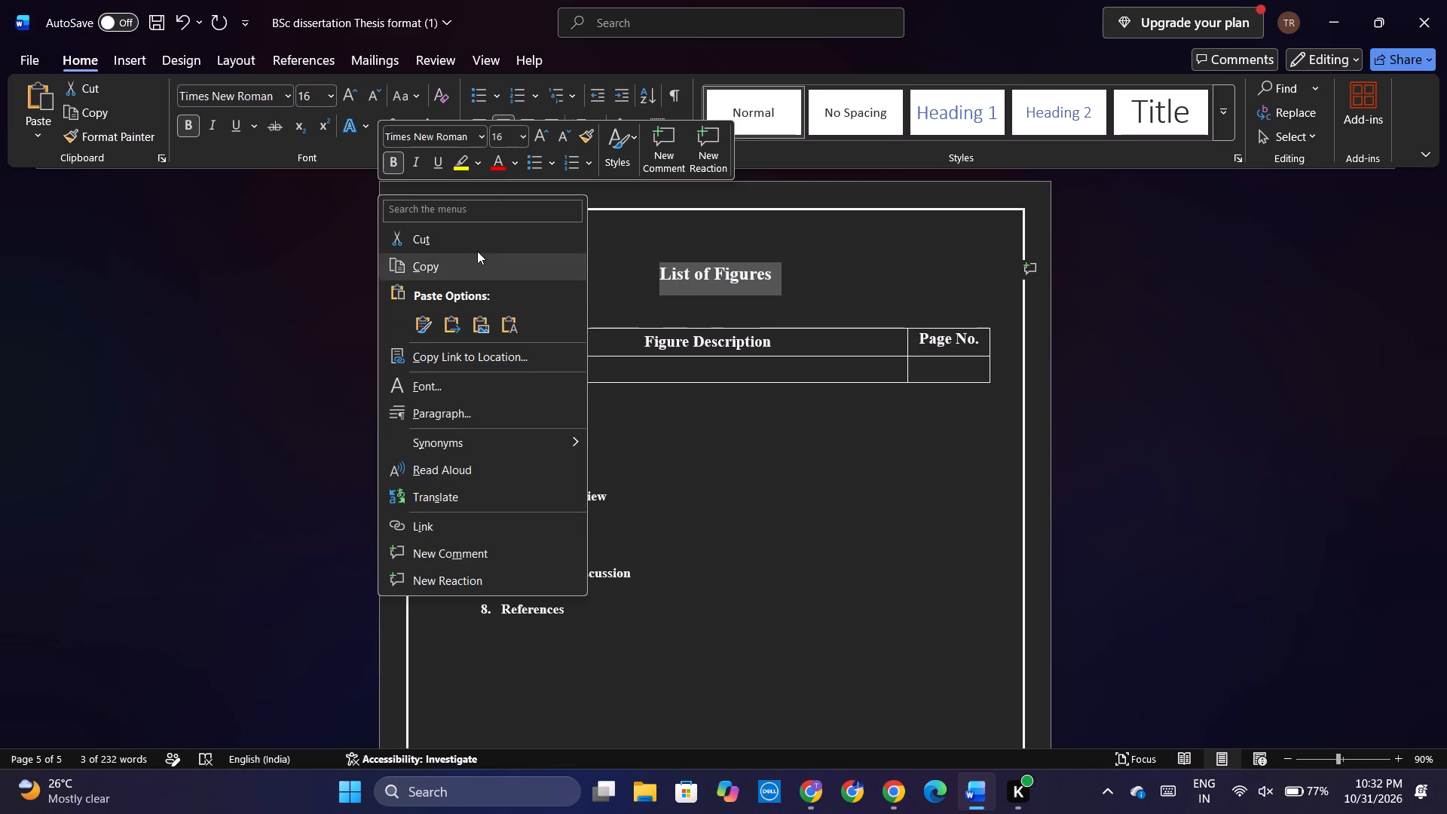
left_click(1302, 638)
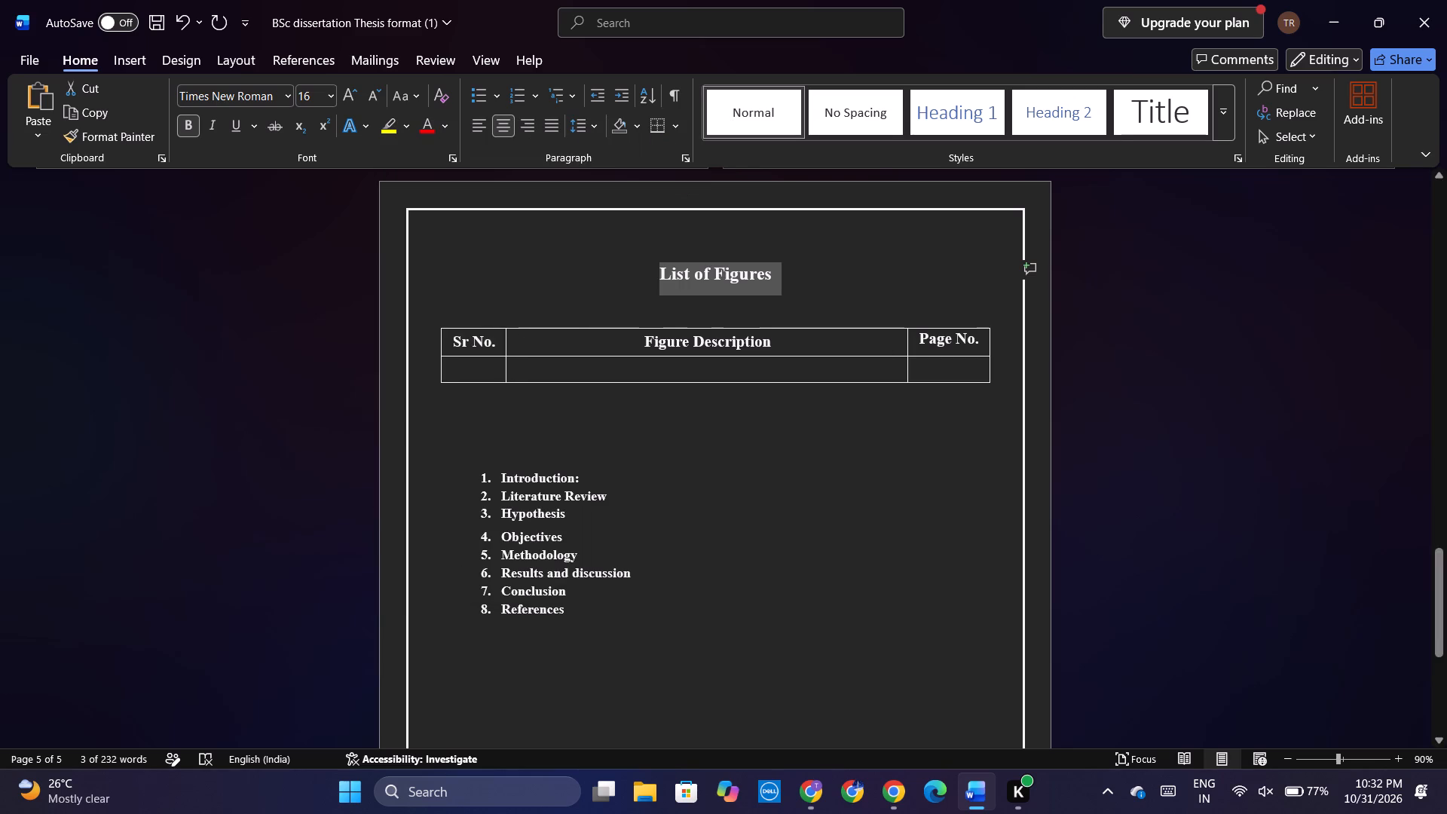
Switch to Chrome, search Google for "how to duplicate a page in word" and read the step-by-step instructions.
left_click(884, 803)
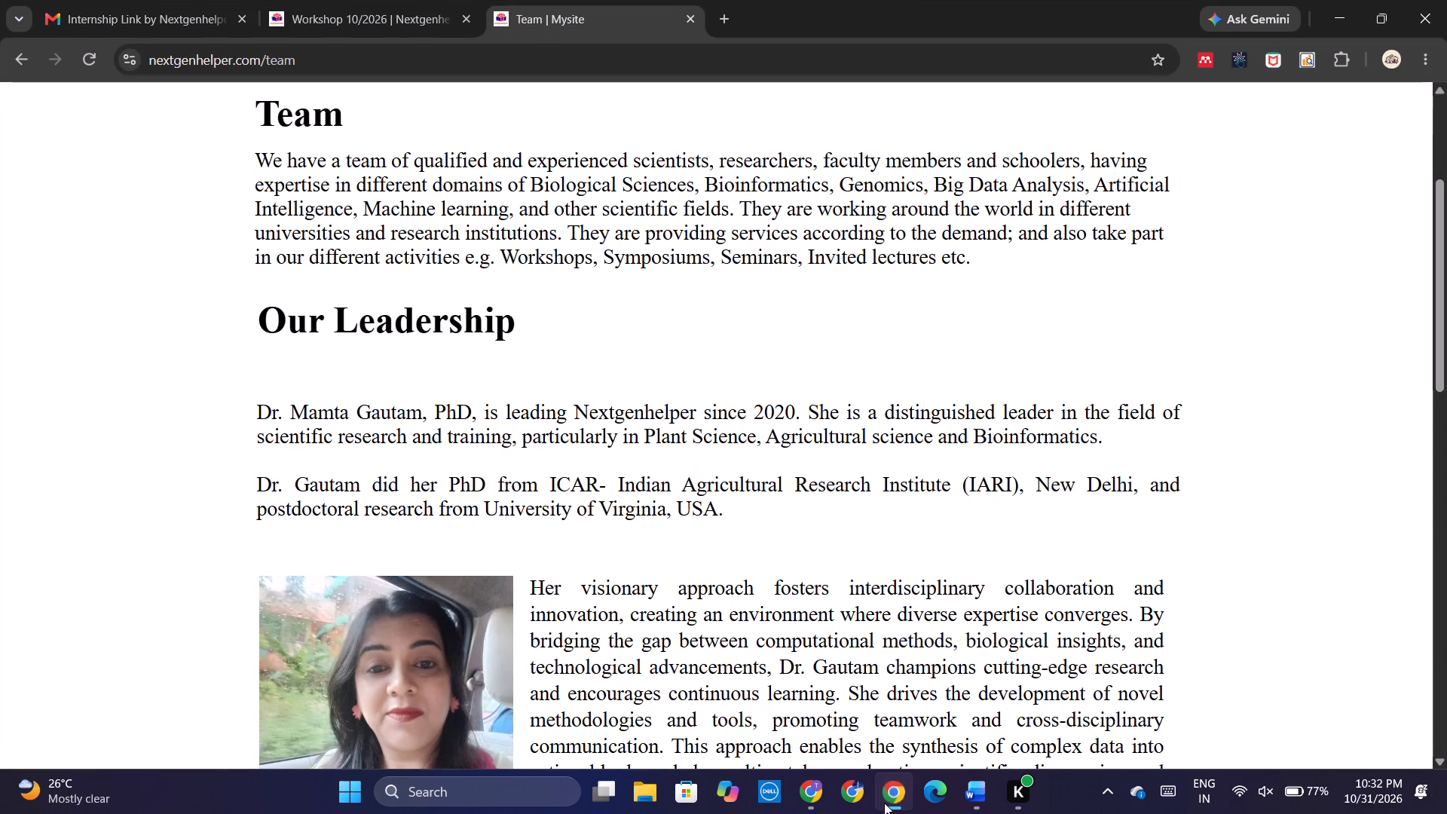
key("ctrl+t")
left_click(884, 803, "ctrl")
key("h")
key("alt+Tab")
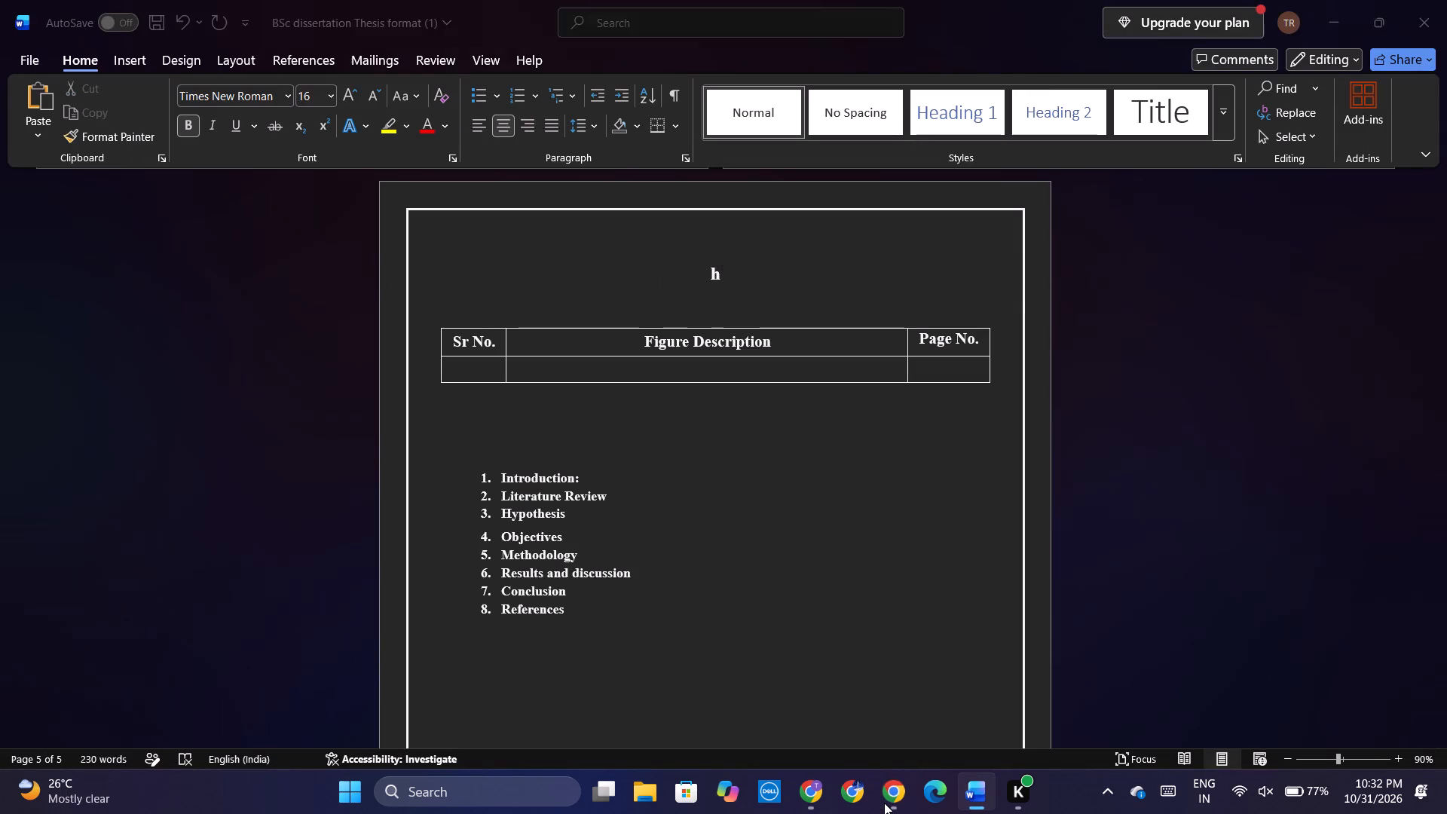
key("alt+Tab")
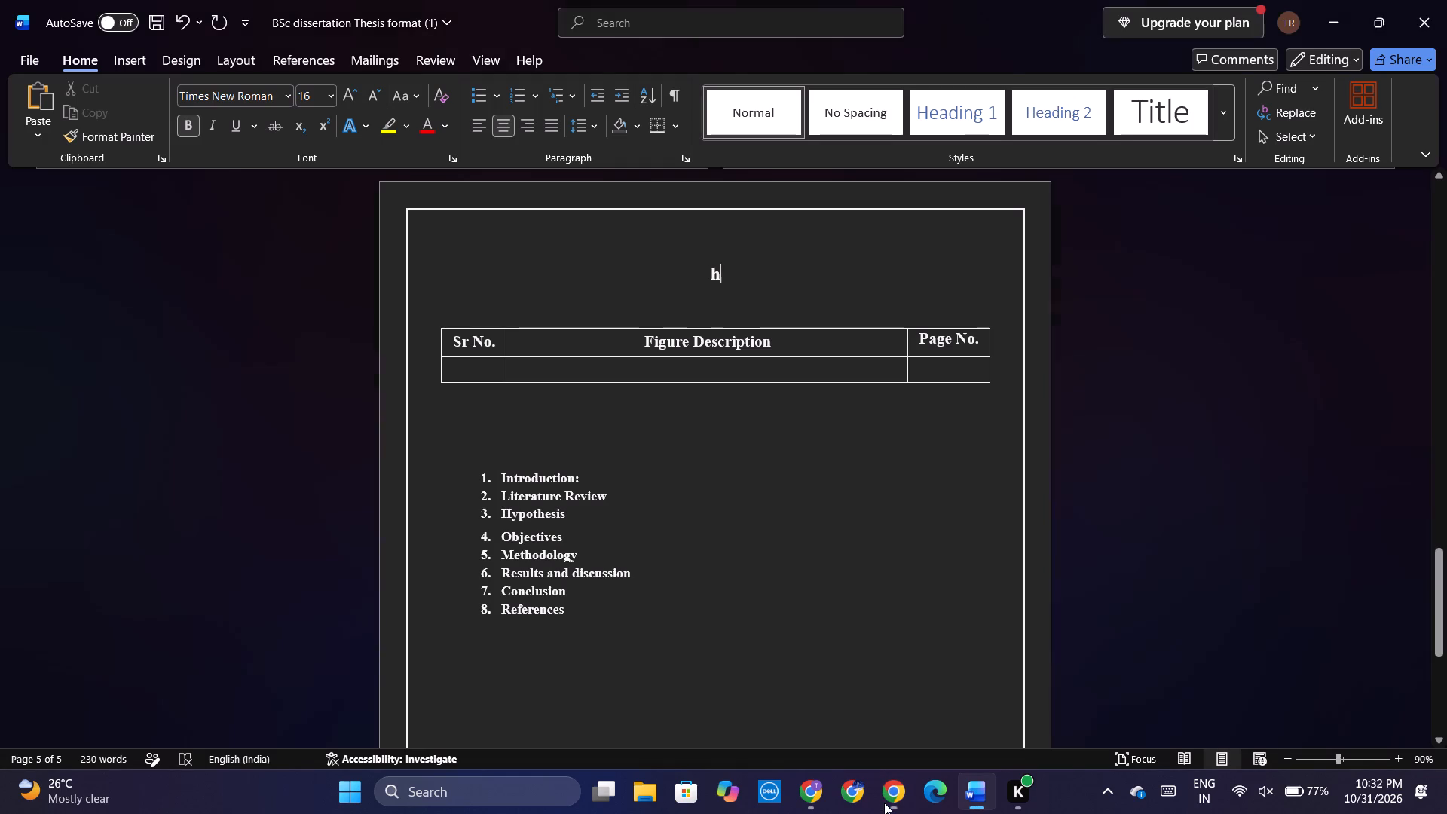
key("ctrl+z")
key("alt+Tab")
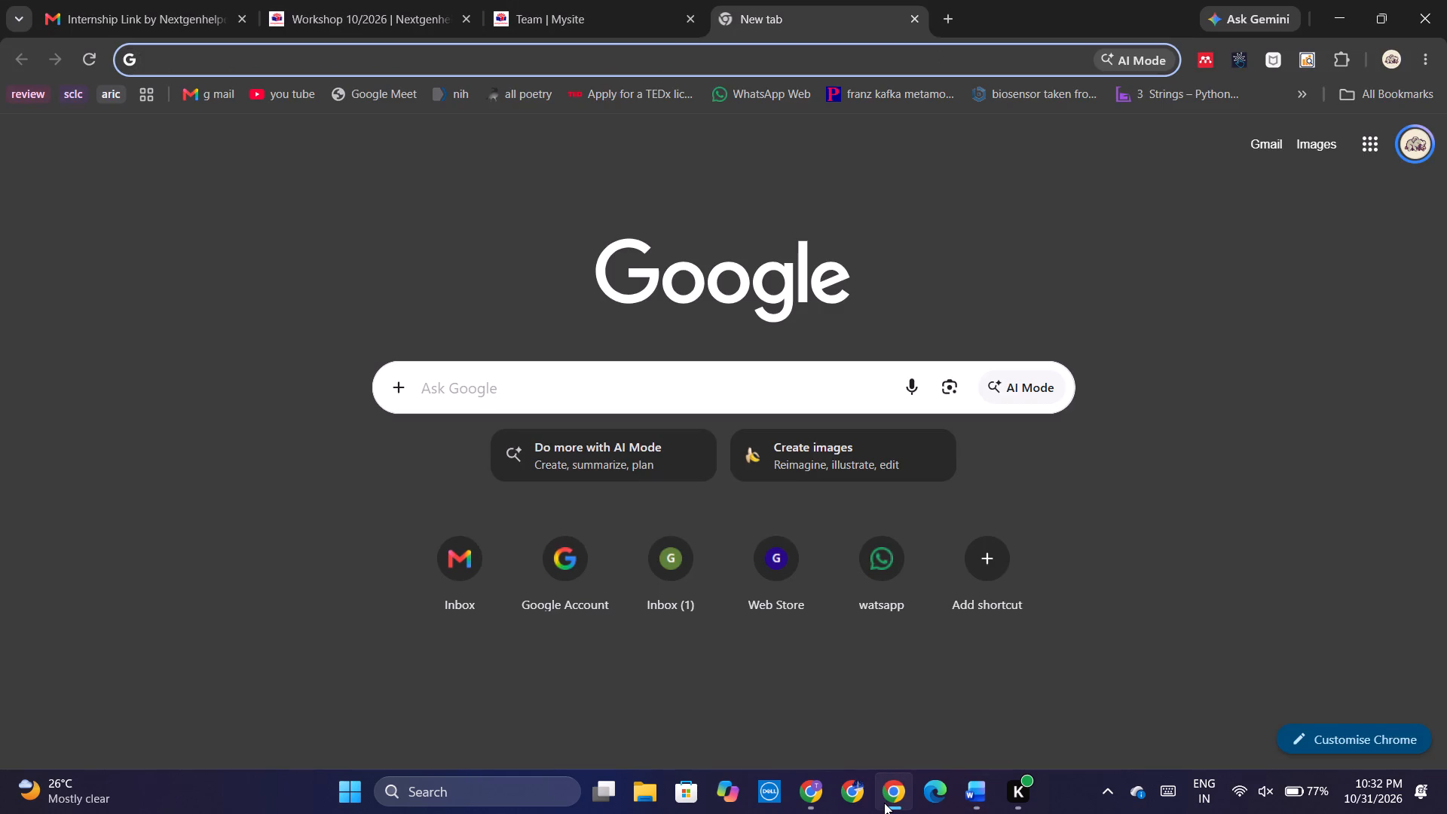
type("how to duplicate a")
key("space")
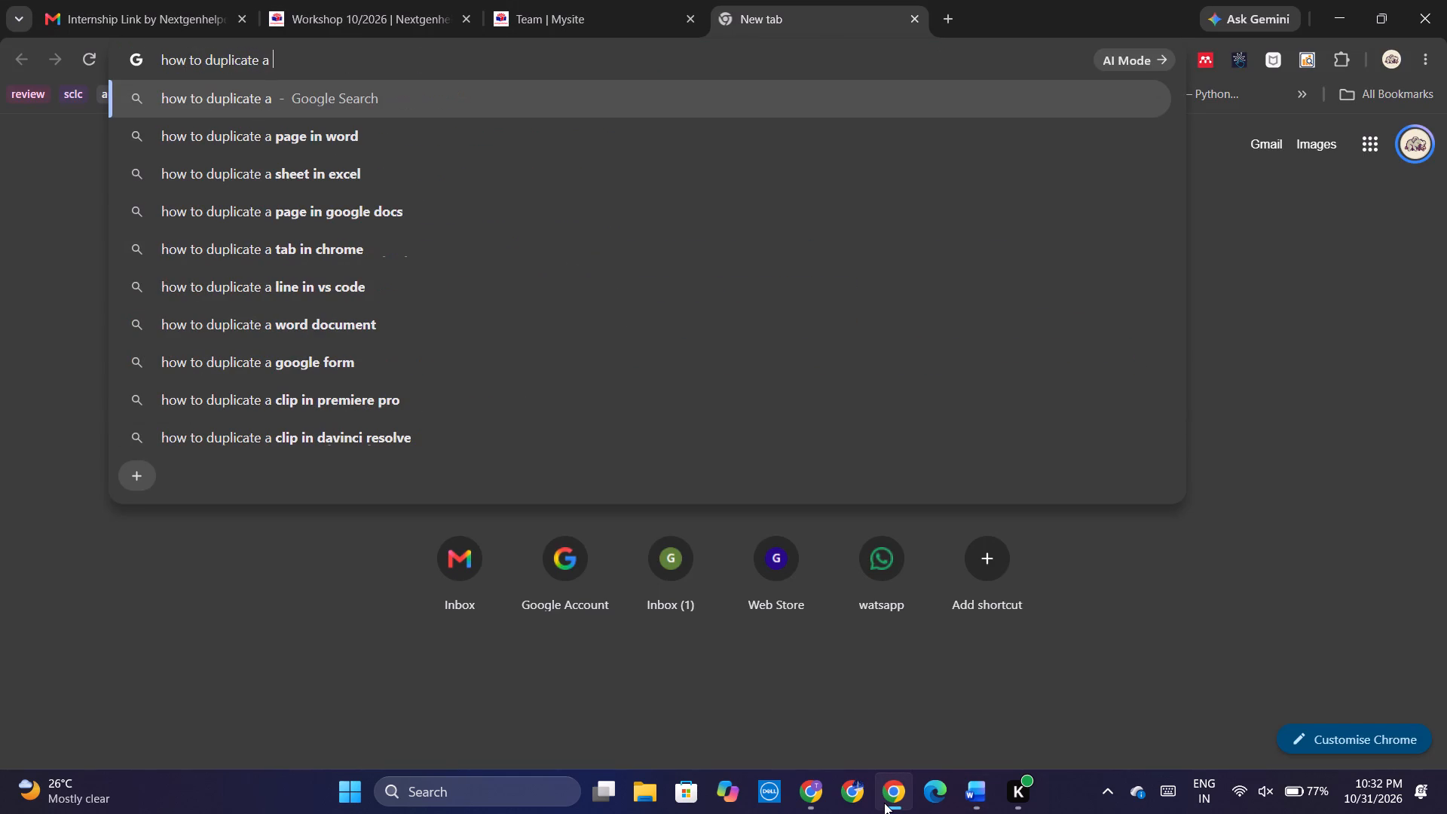
key("Down")
key("Return")
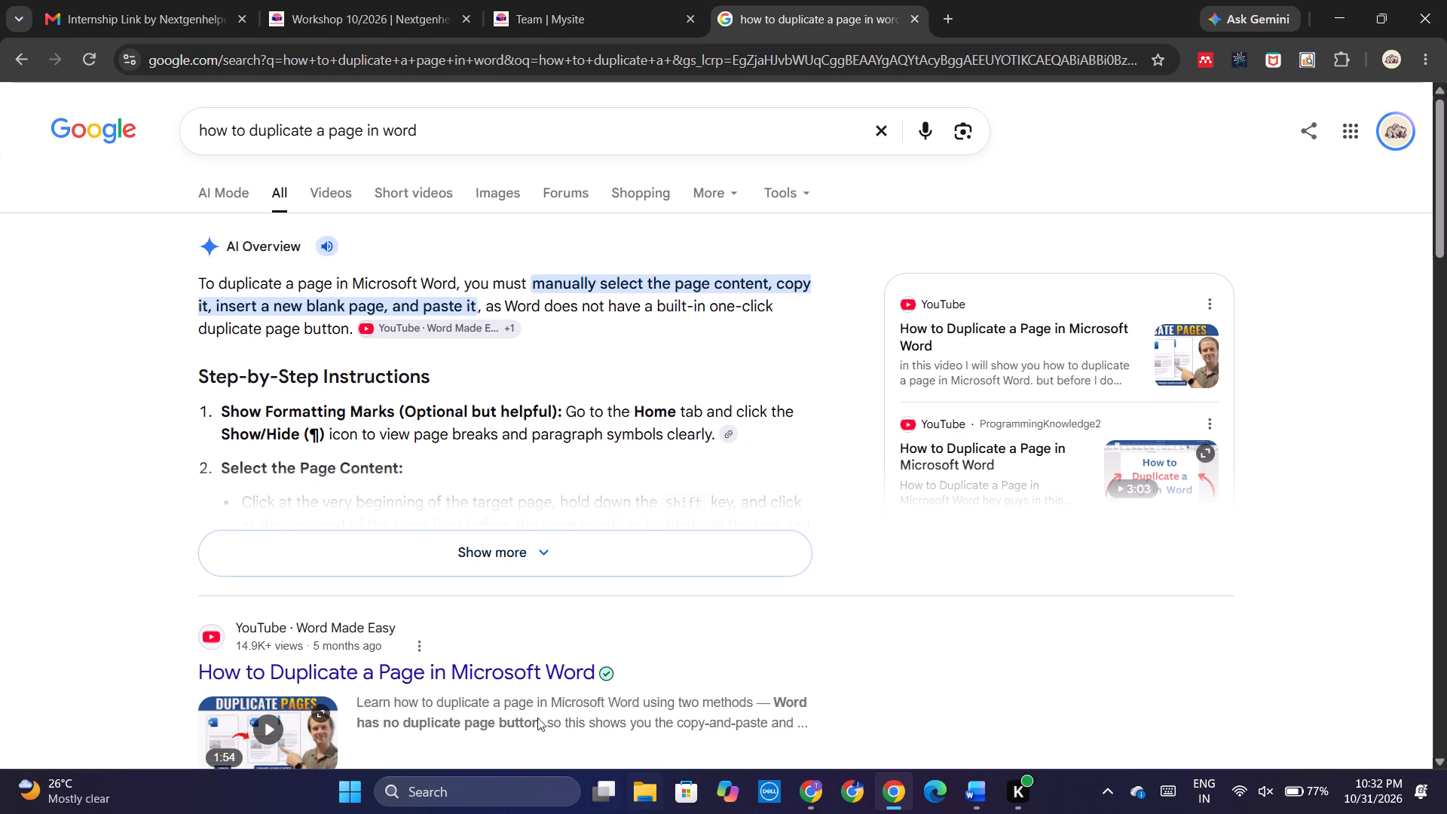
left_click(476, 571)
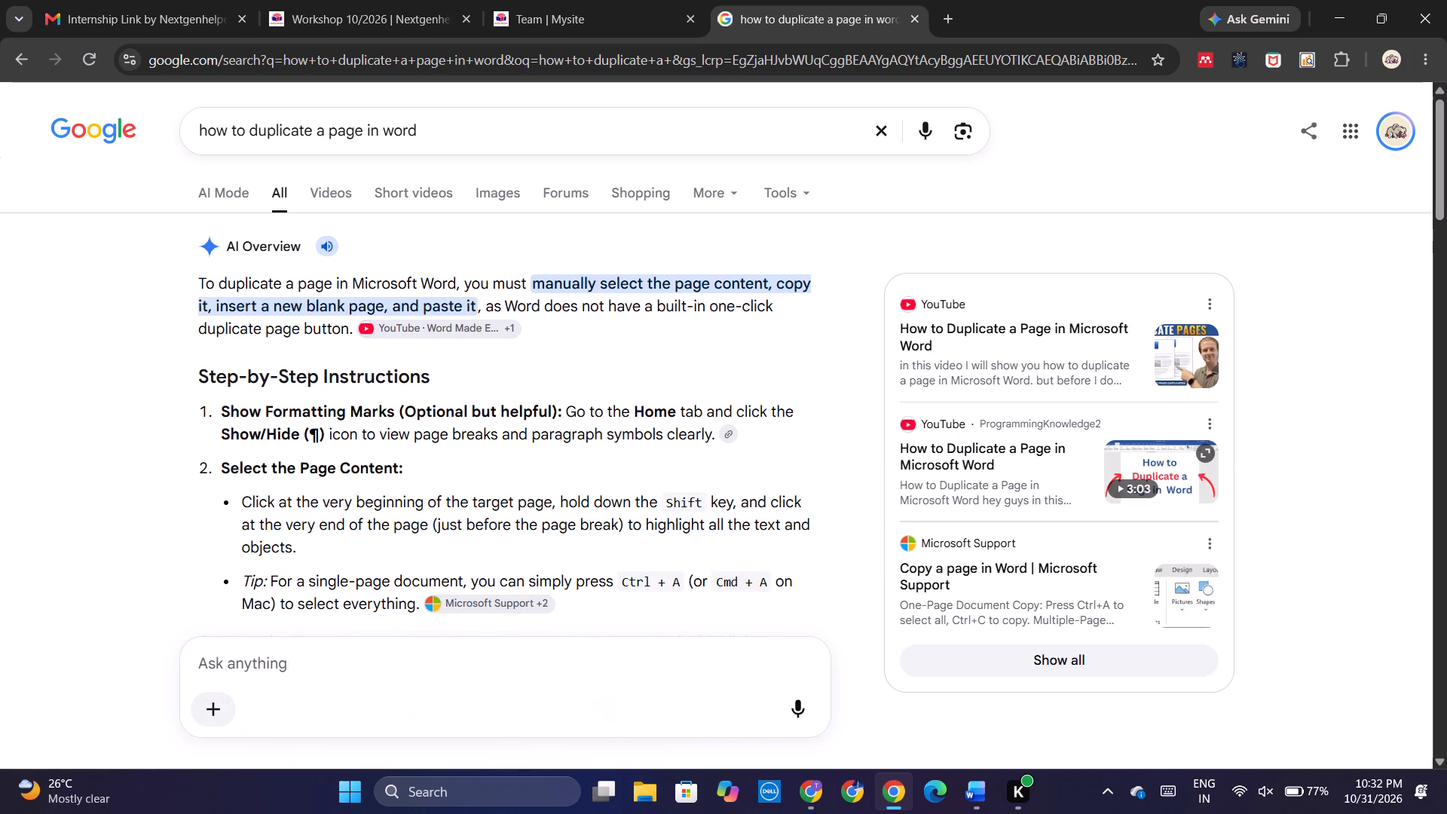
scroll(476, 571, "down", 4)
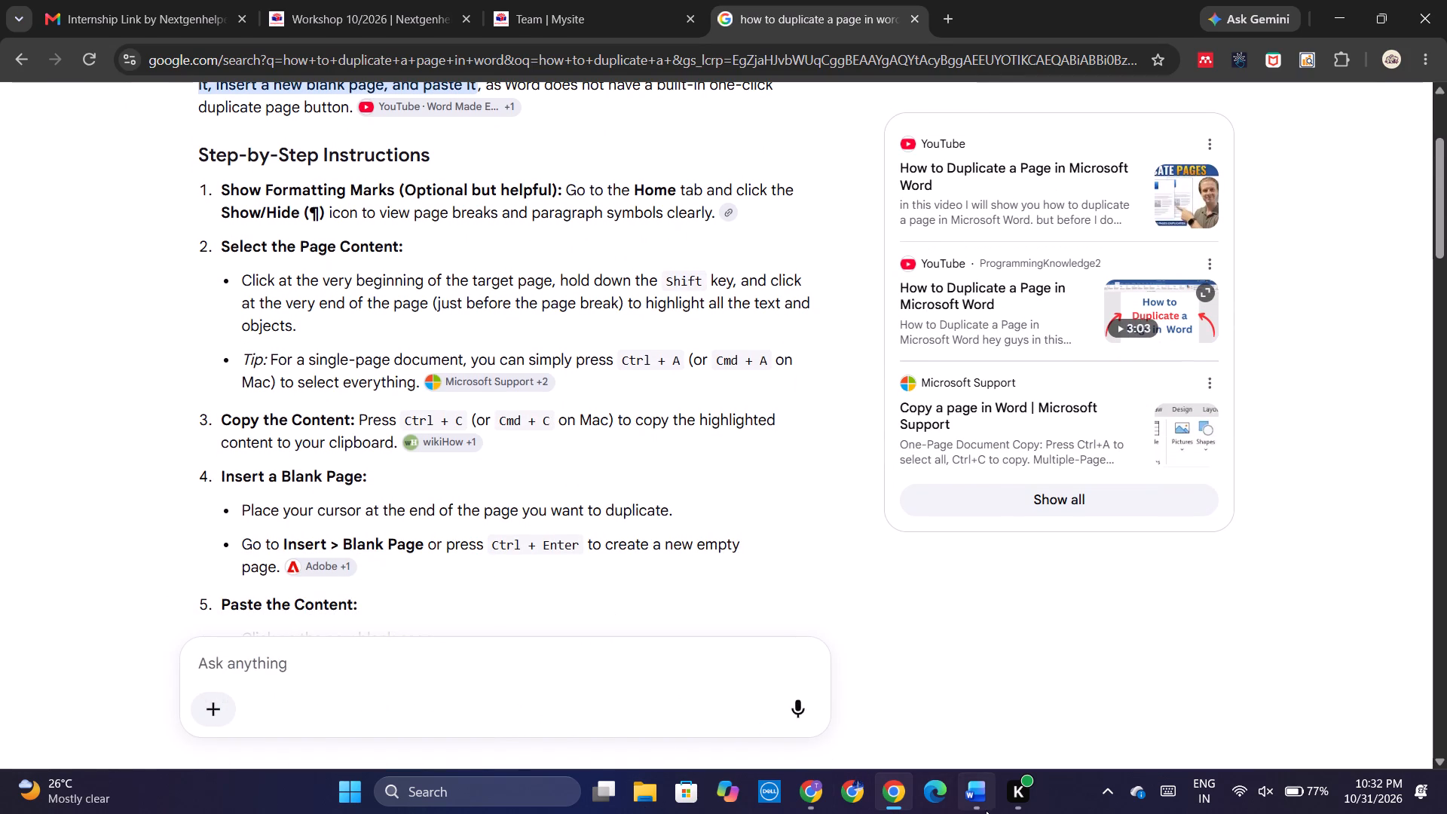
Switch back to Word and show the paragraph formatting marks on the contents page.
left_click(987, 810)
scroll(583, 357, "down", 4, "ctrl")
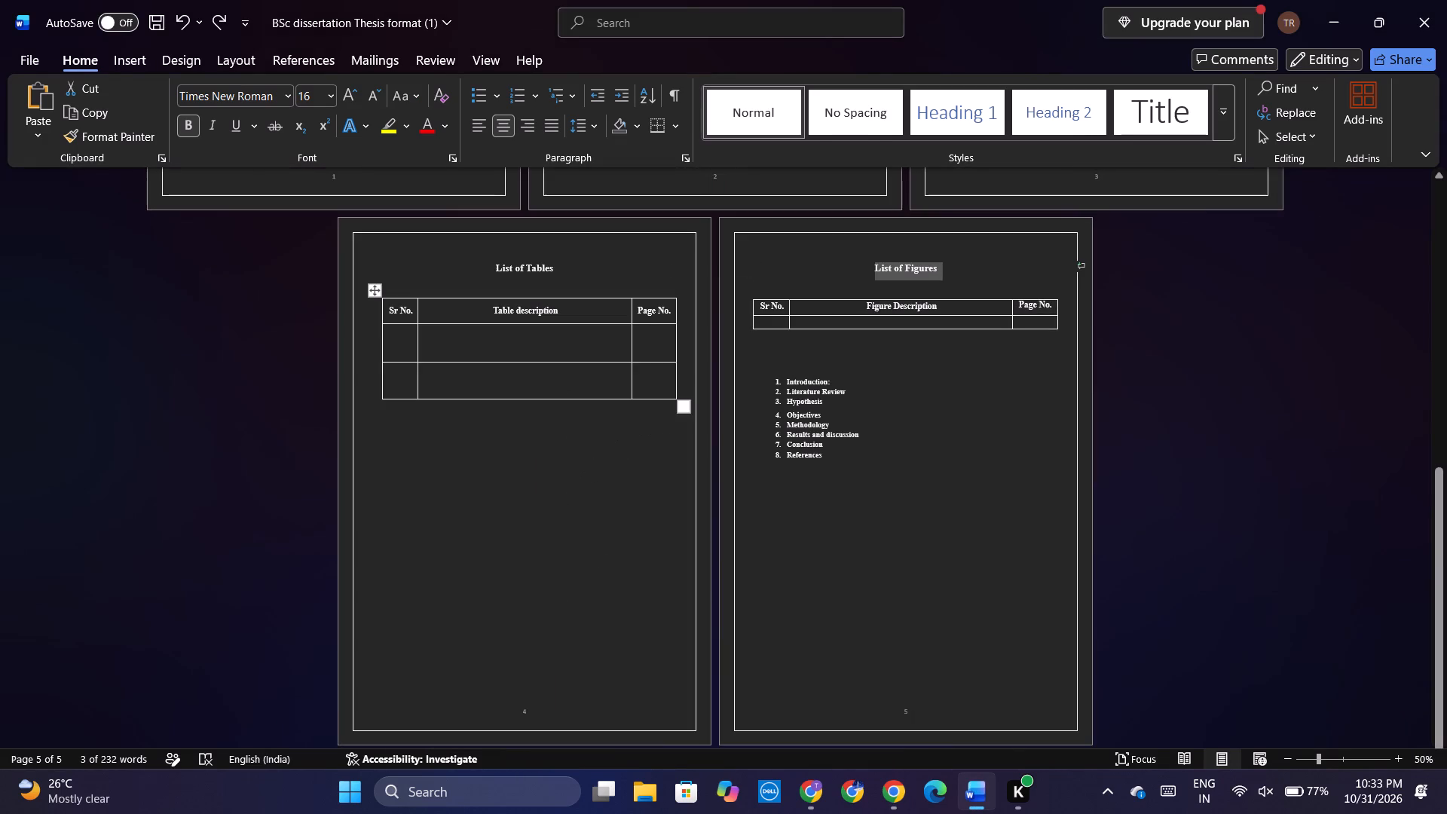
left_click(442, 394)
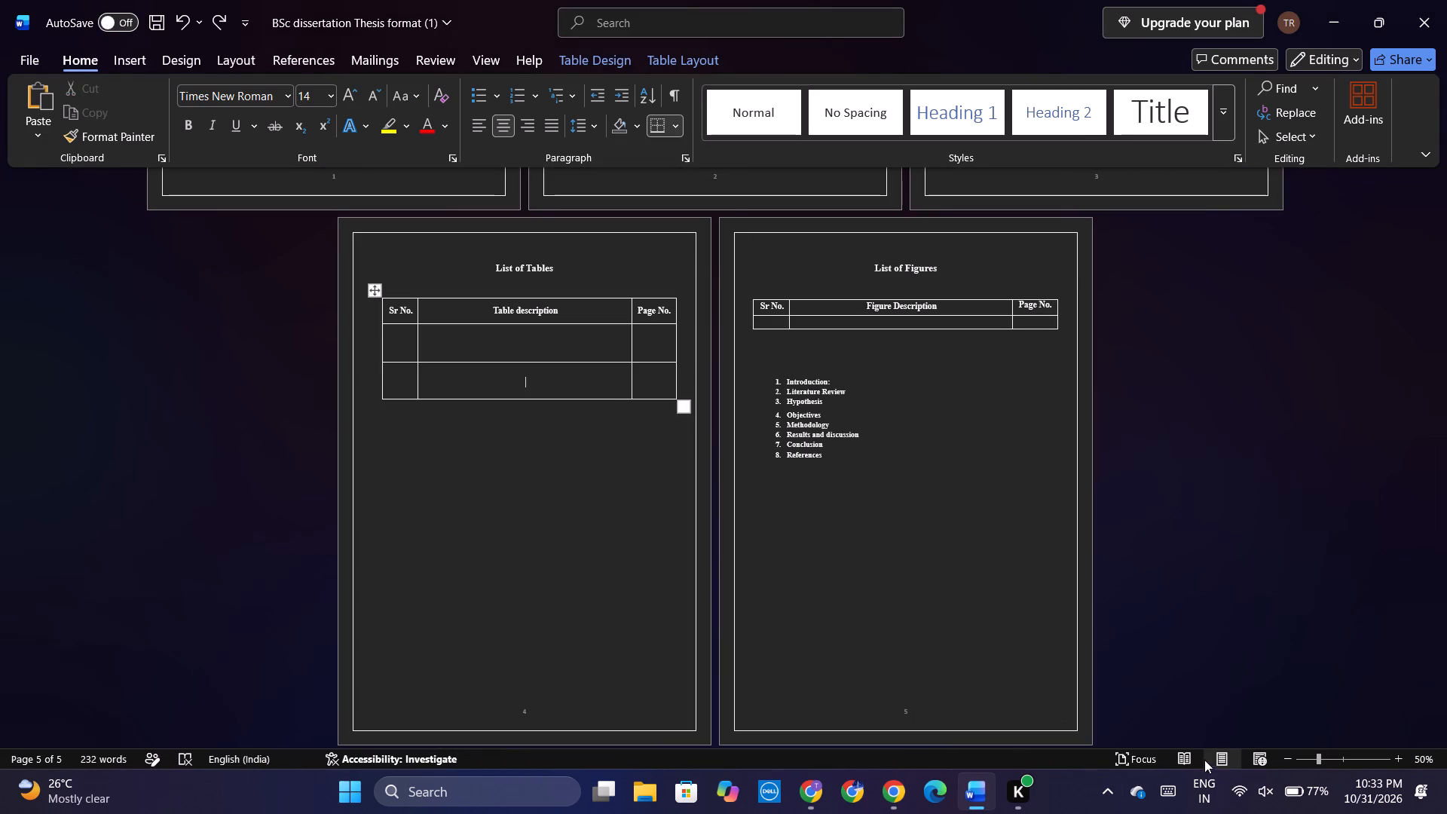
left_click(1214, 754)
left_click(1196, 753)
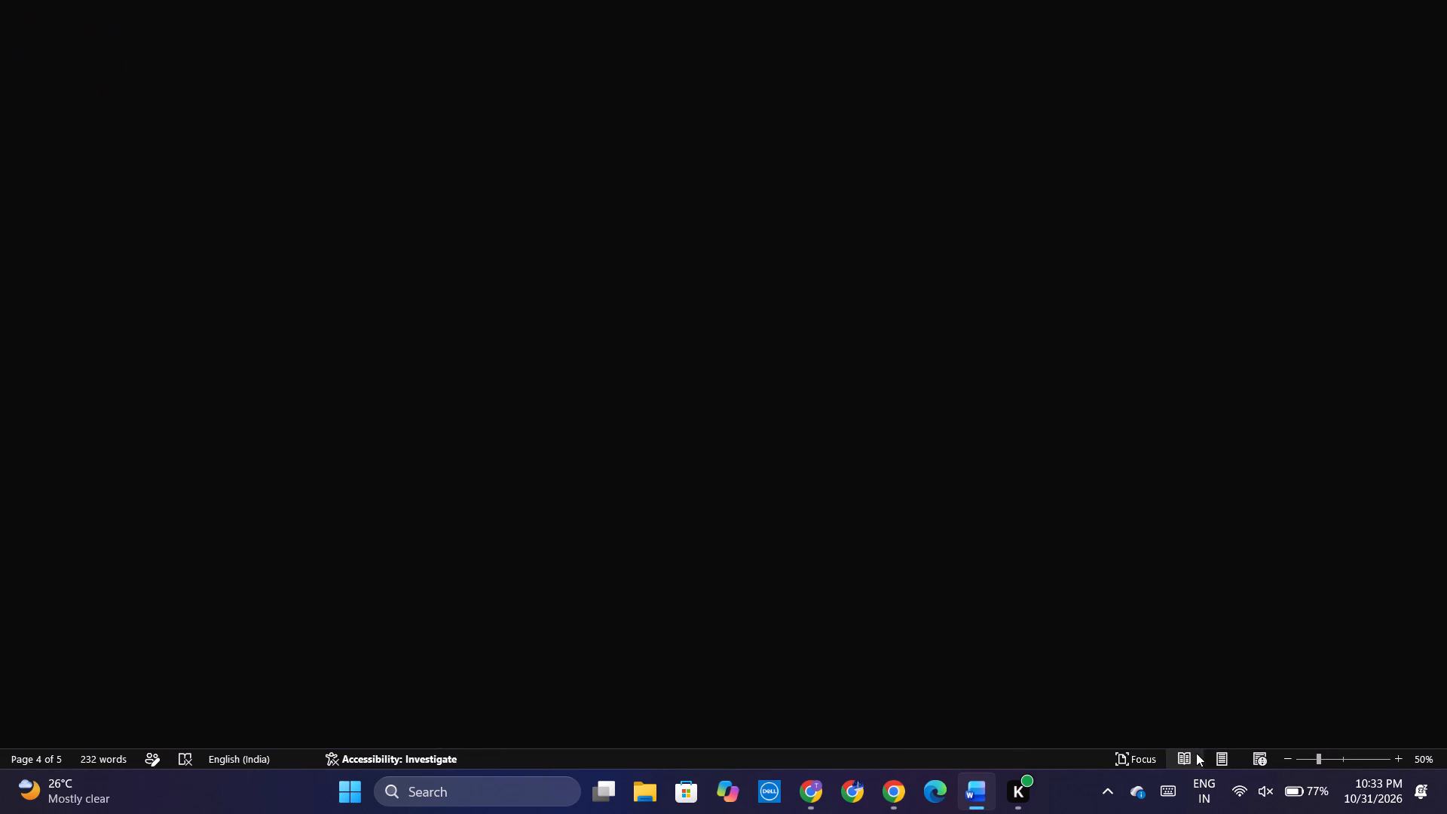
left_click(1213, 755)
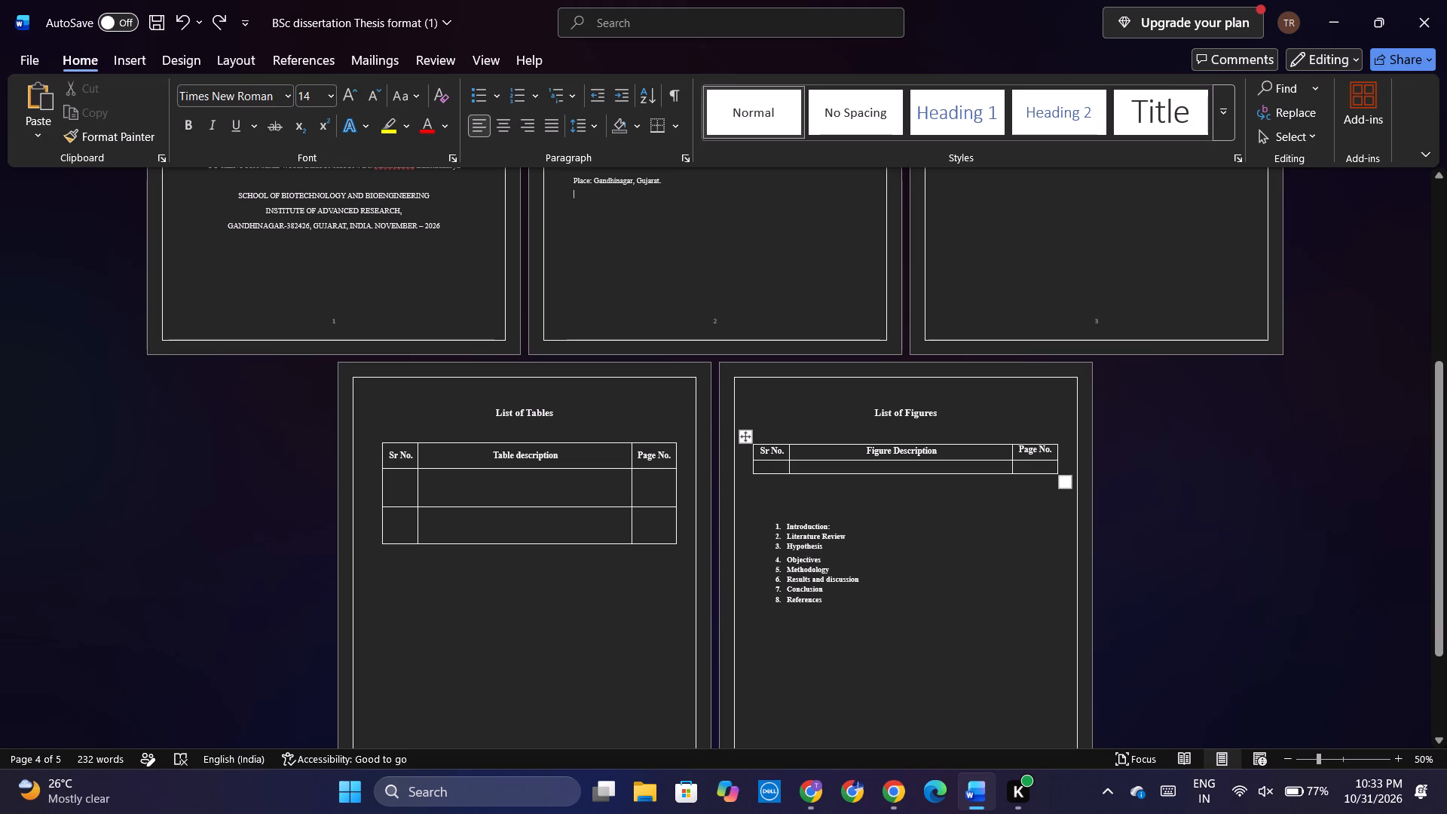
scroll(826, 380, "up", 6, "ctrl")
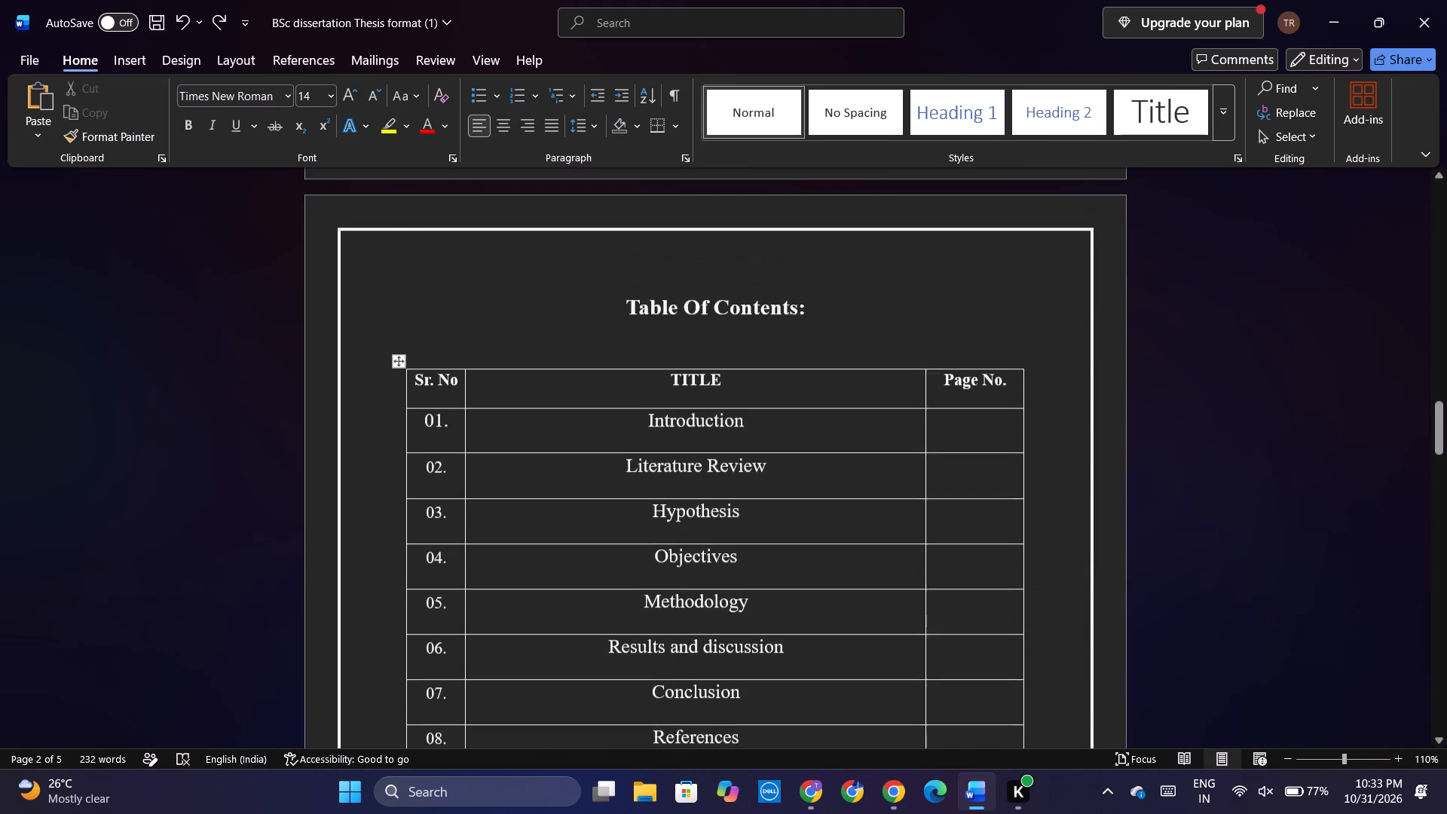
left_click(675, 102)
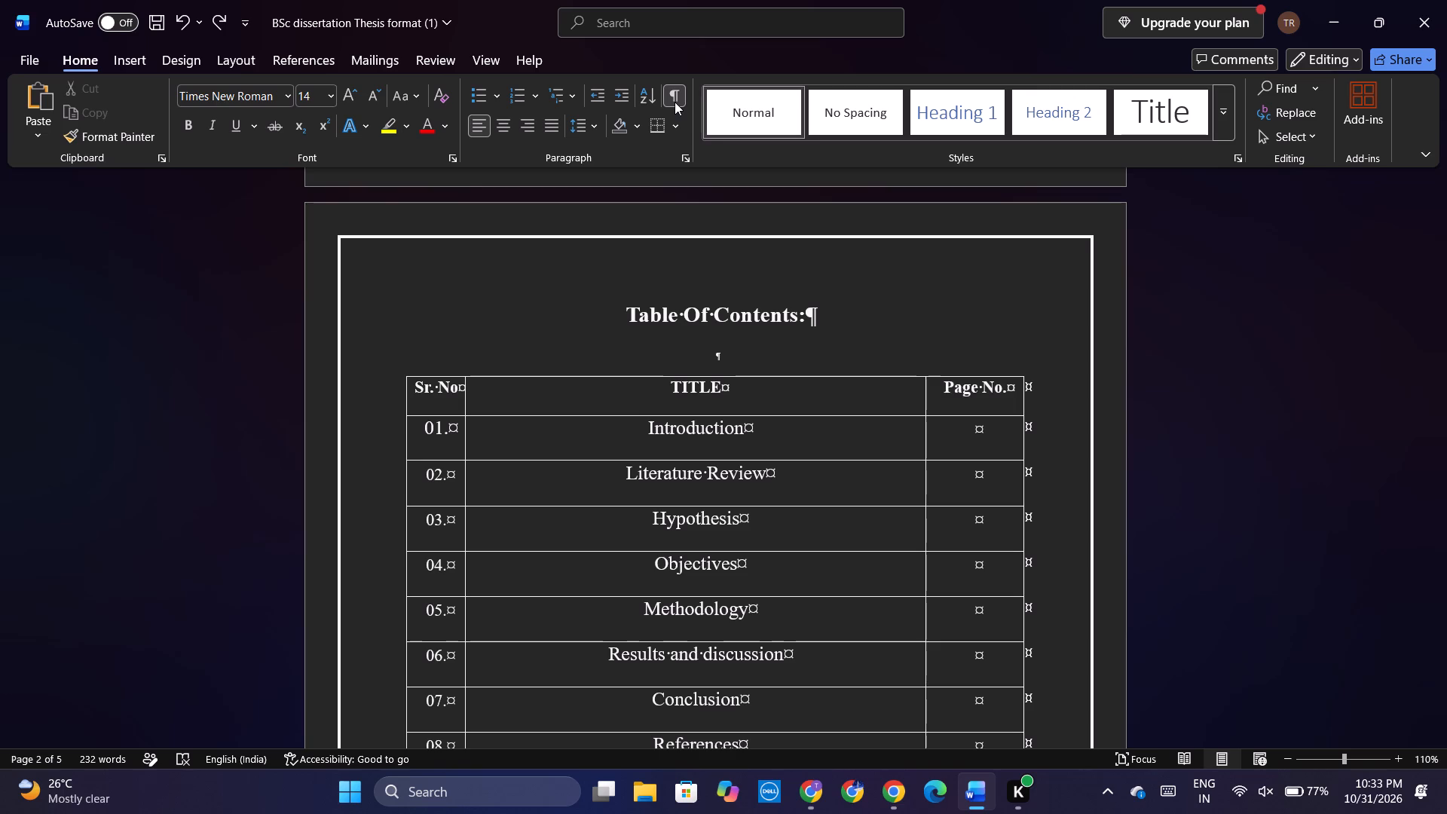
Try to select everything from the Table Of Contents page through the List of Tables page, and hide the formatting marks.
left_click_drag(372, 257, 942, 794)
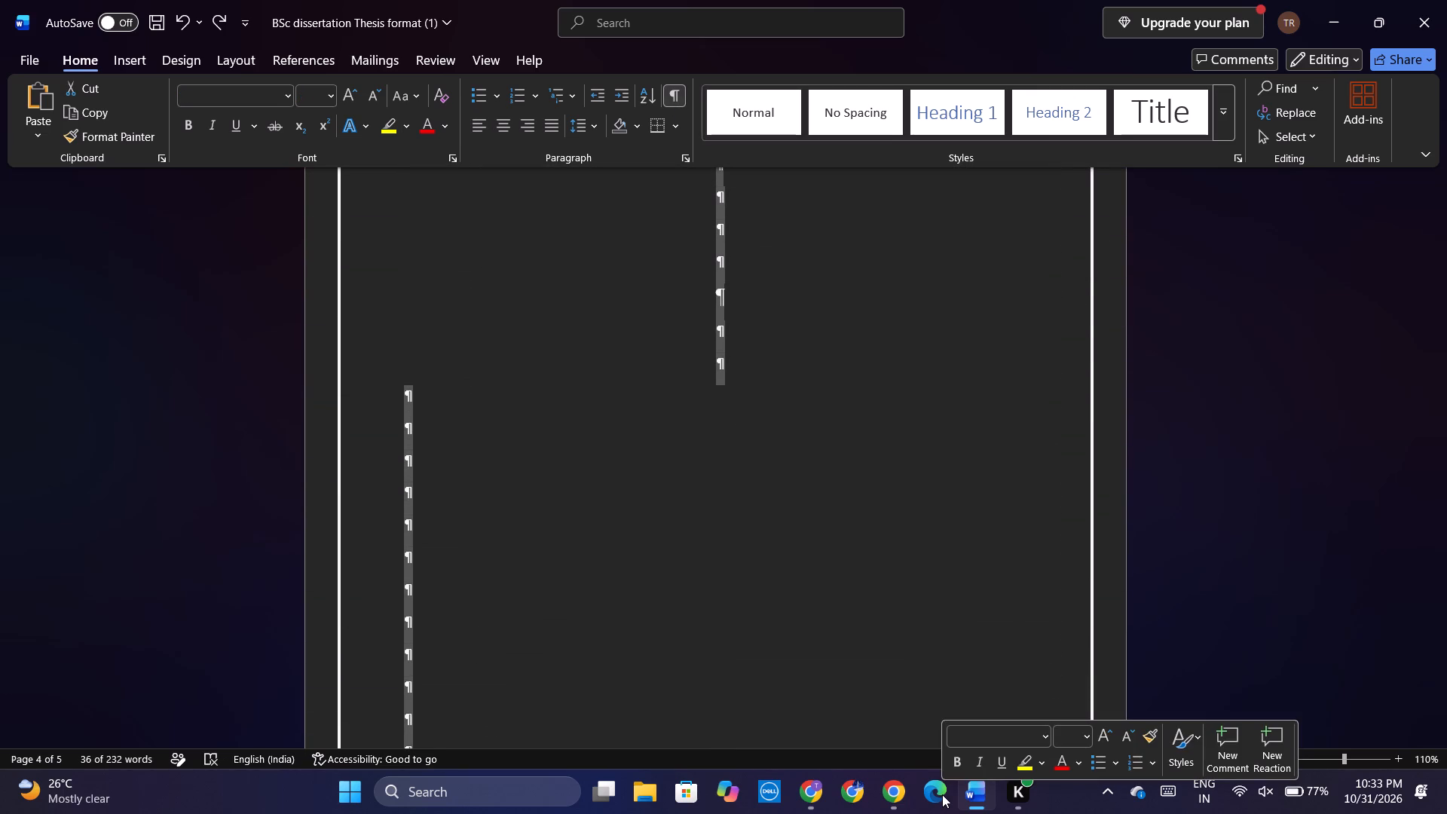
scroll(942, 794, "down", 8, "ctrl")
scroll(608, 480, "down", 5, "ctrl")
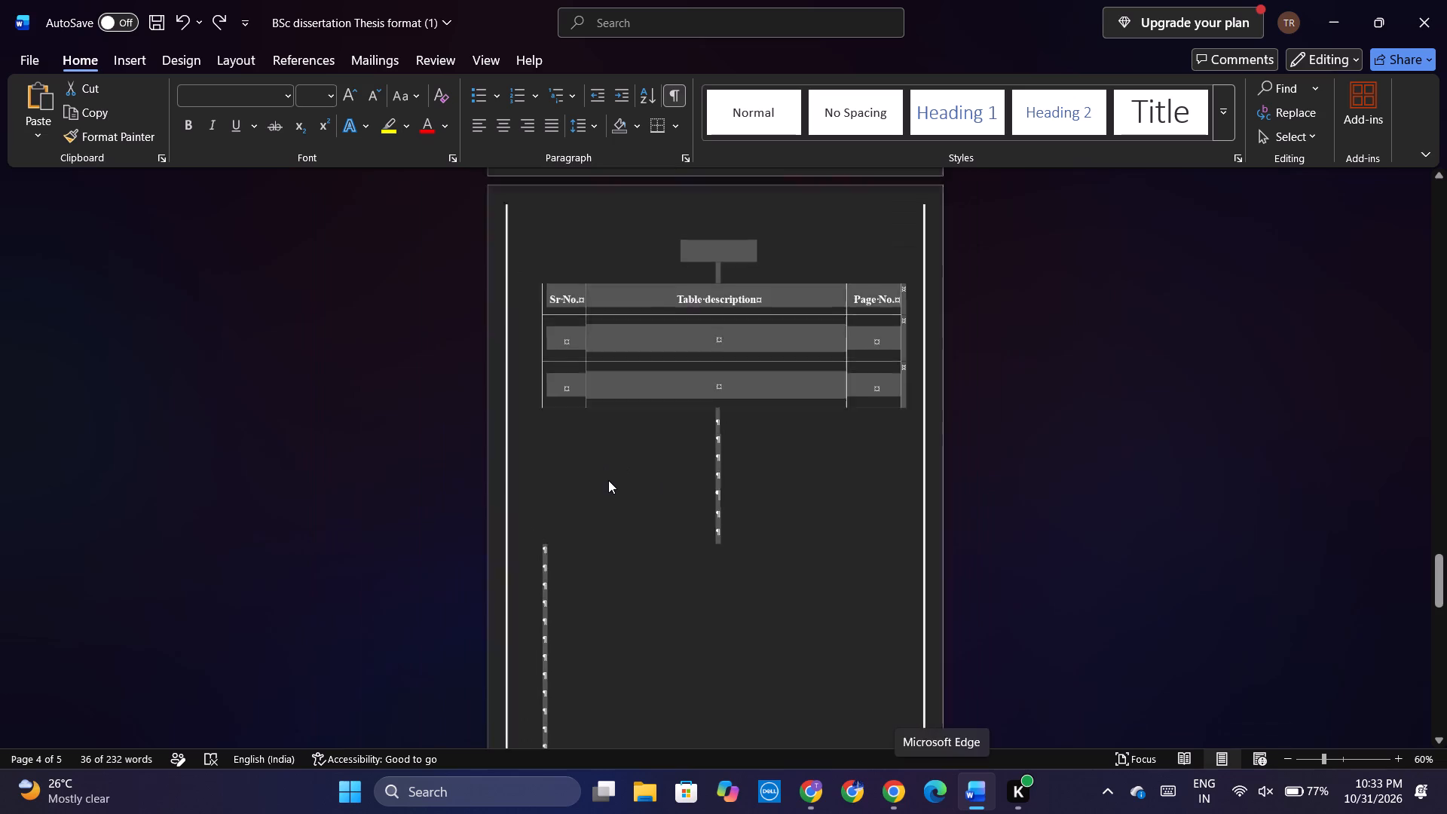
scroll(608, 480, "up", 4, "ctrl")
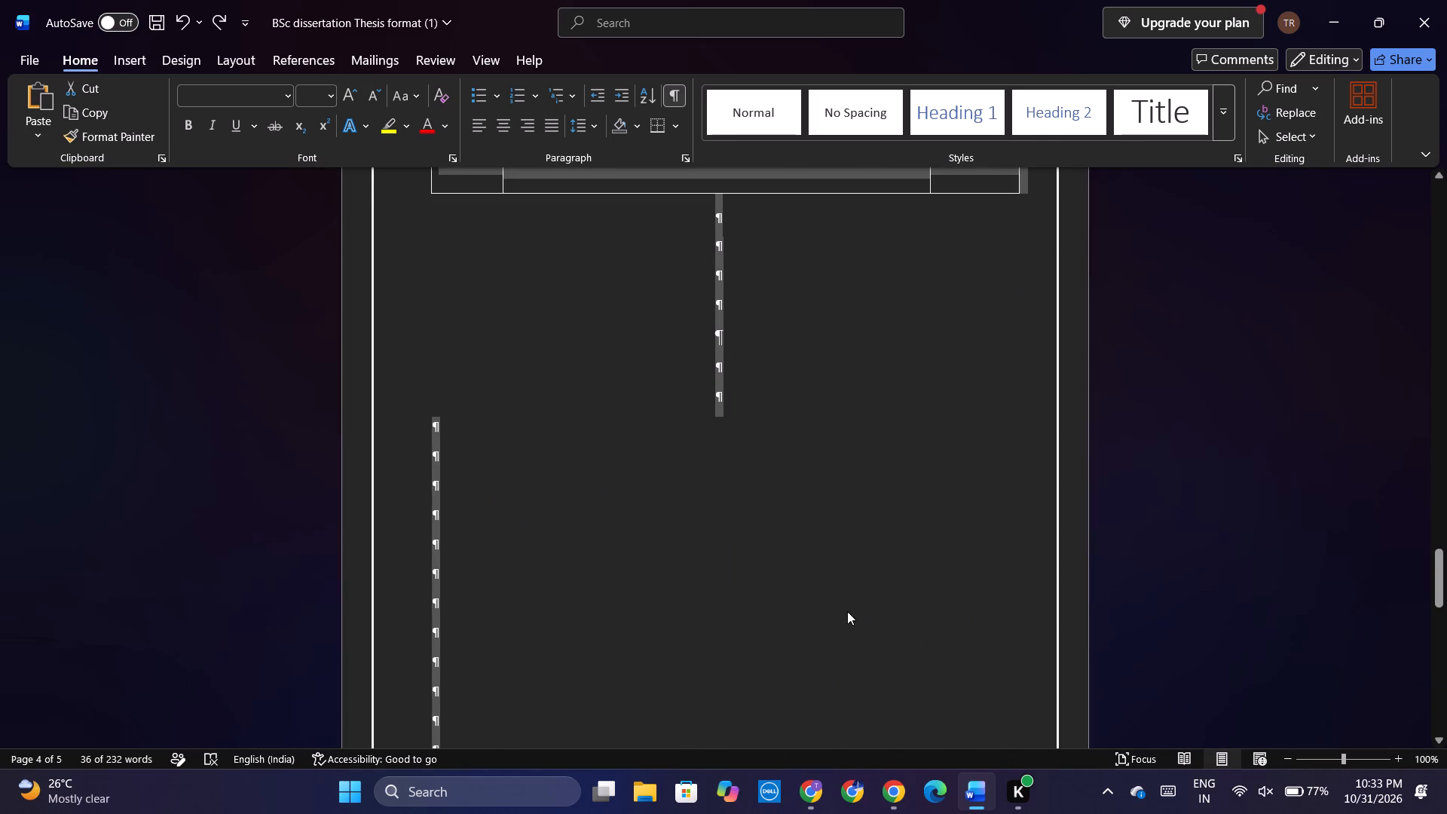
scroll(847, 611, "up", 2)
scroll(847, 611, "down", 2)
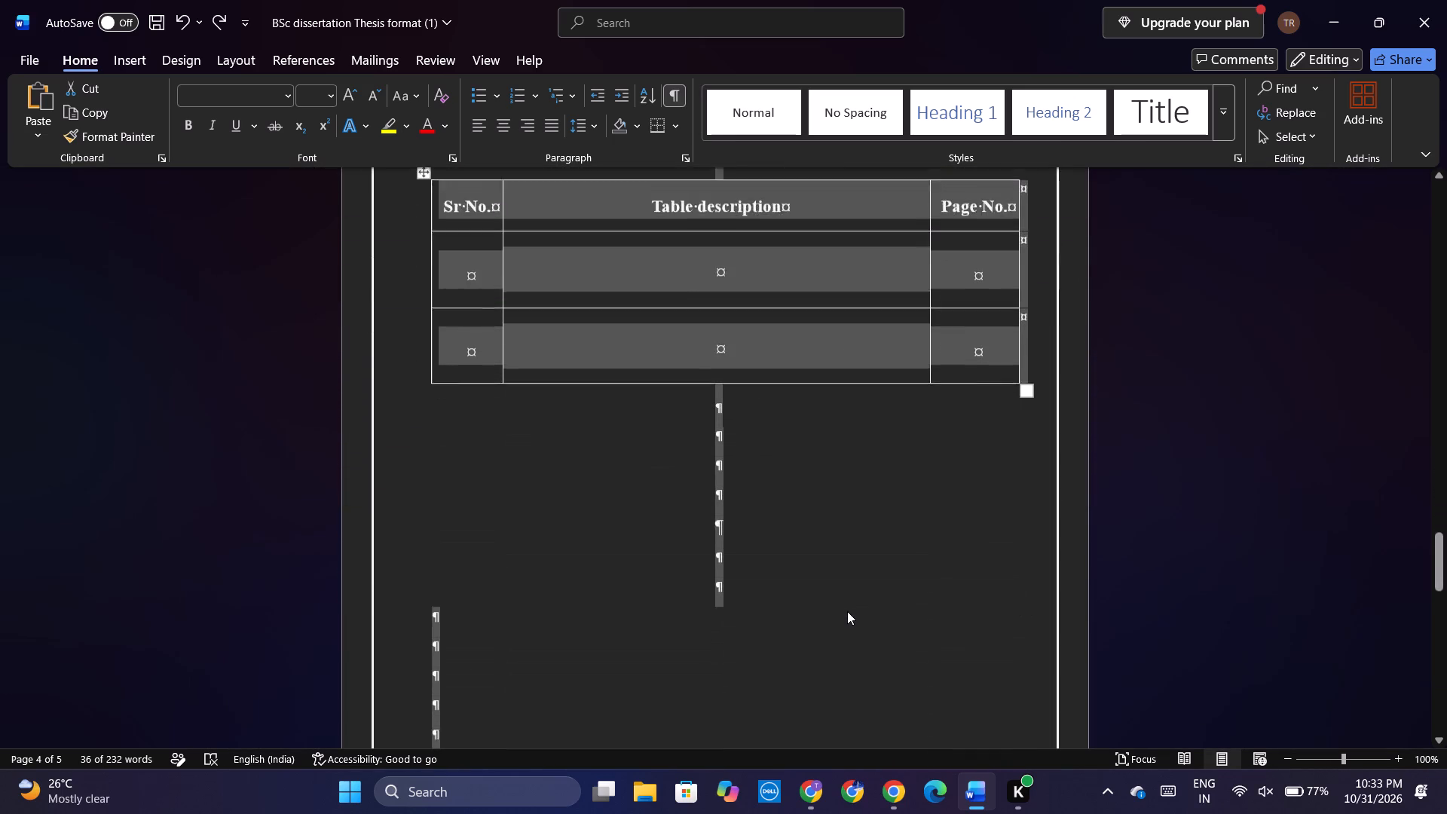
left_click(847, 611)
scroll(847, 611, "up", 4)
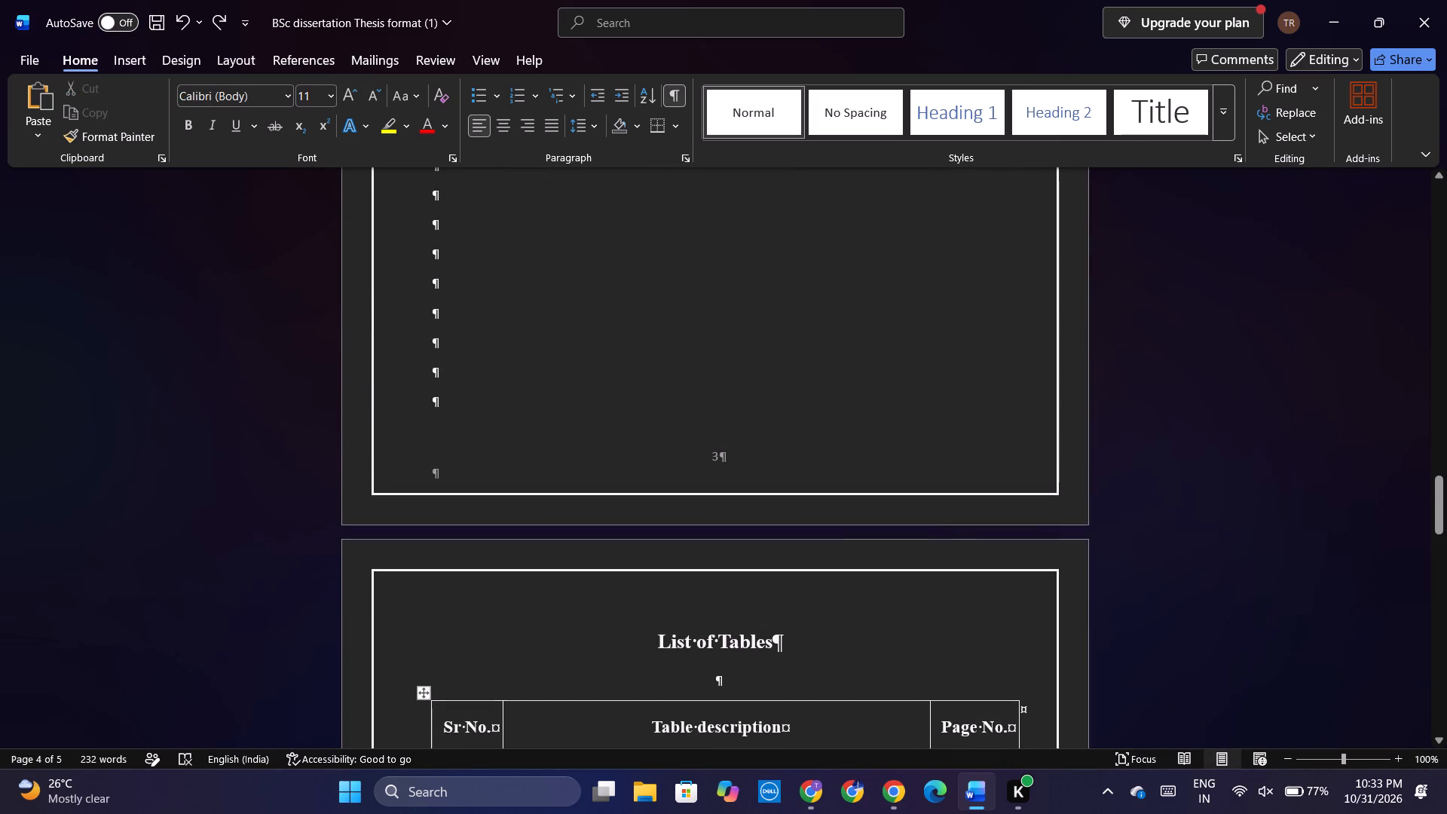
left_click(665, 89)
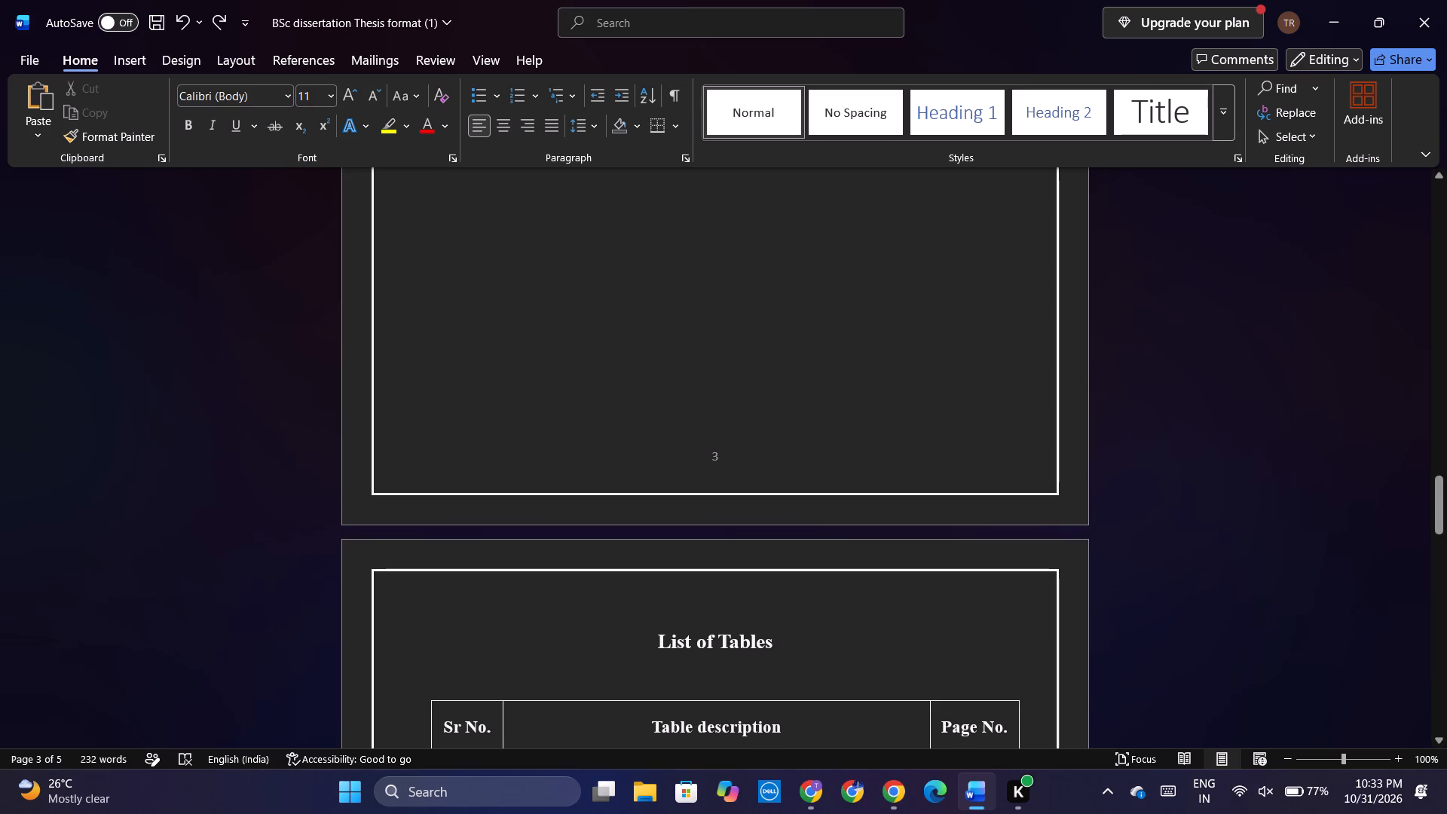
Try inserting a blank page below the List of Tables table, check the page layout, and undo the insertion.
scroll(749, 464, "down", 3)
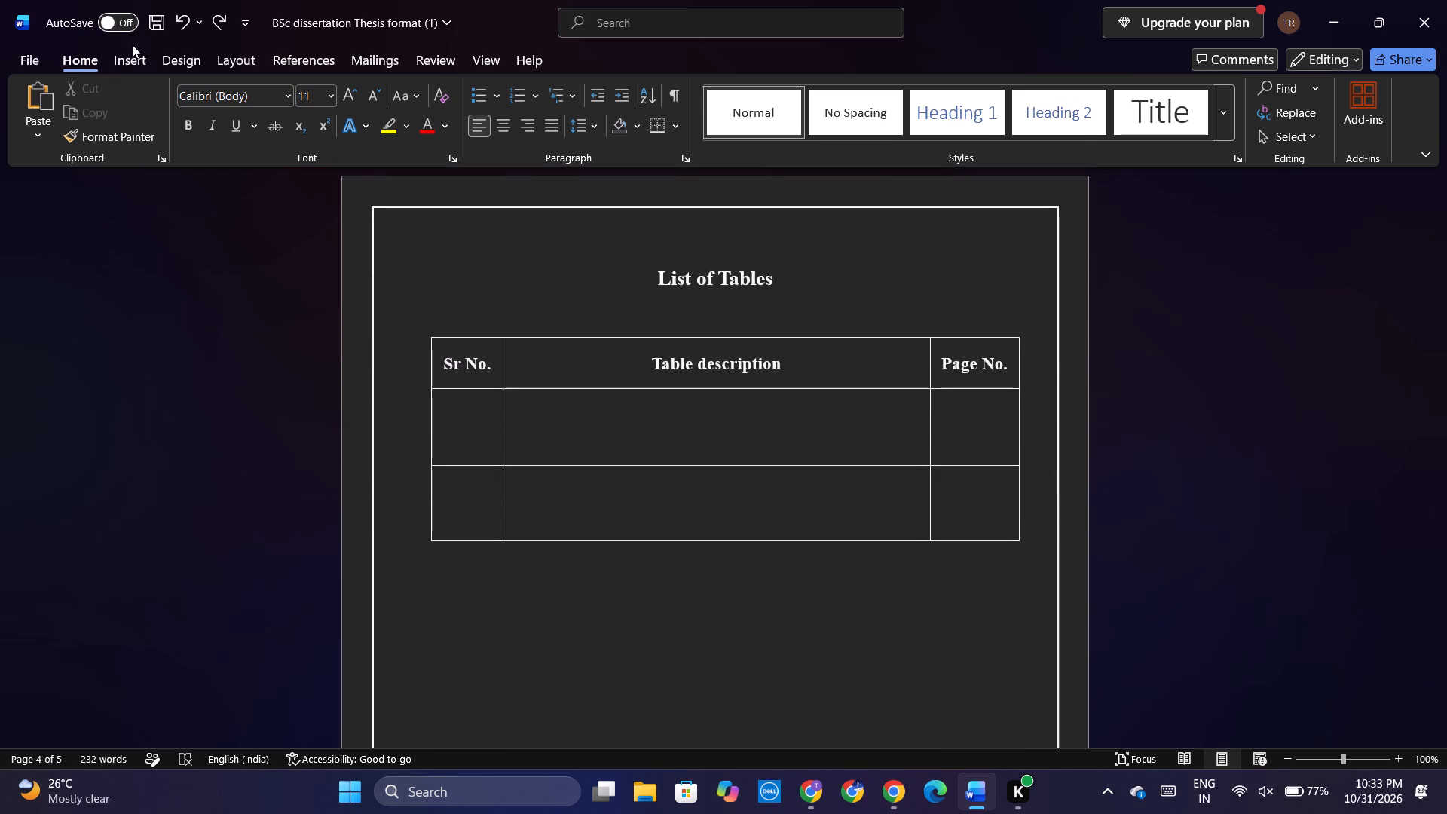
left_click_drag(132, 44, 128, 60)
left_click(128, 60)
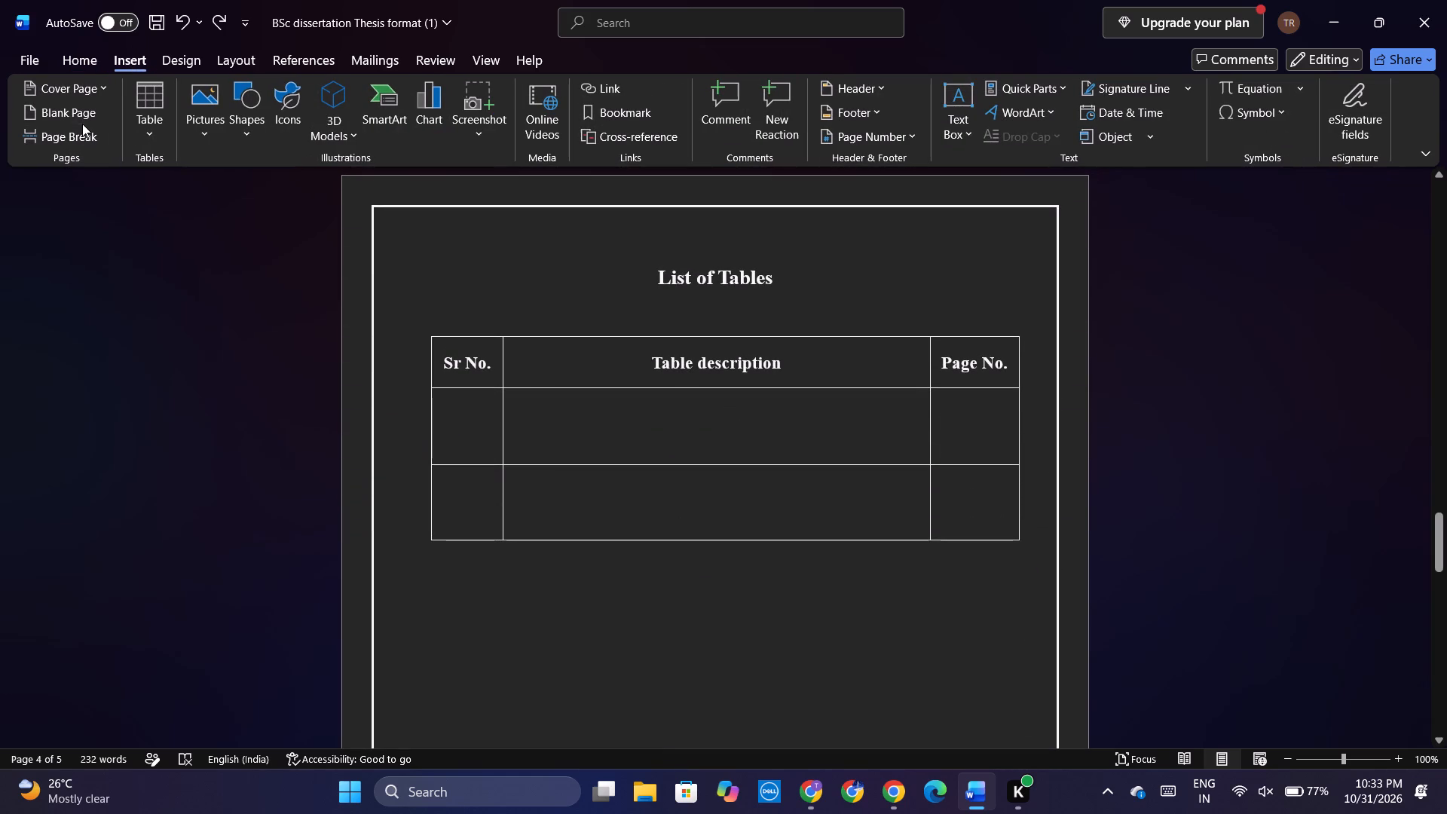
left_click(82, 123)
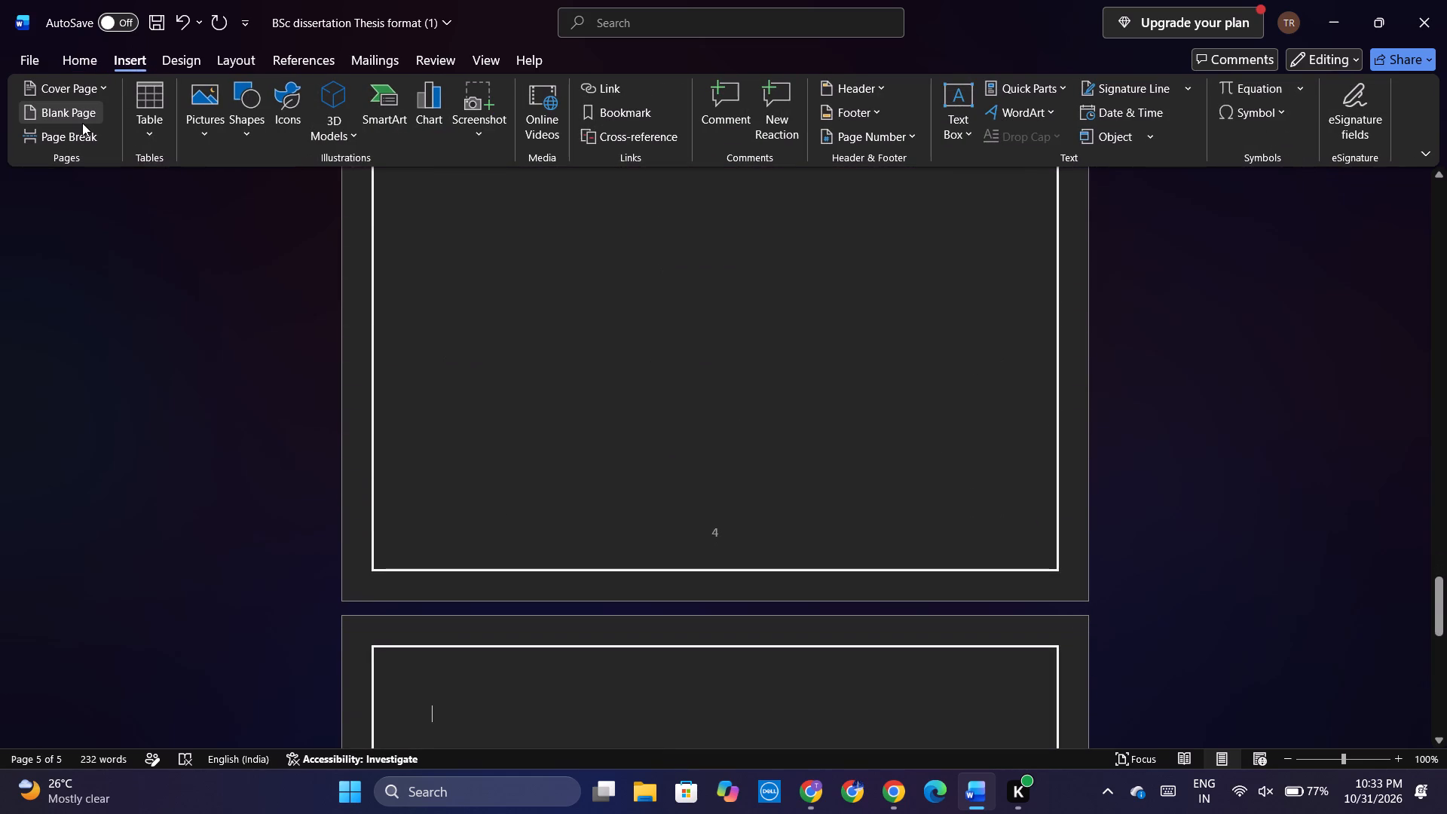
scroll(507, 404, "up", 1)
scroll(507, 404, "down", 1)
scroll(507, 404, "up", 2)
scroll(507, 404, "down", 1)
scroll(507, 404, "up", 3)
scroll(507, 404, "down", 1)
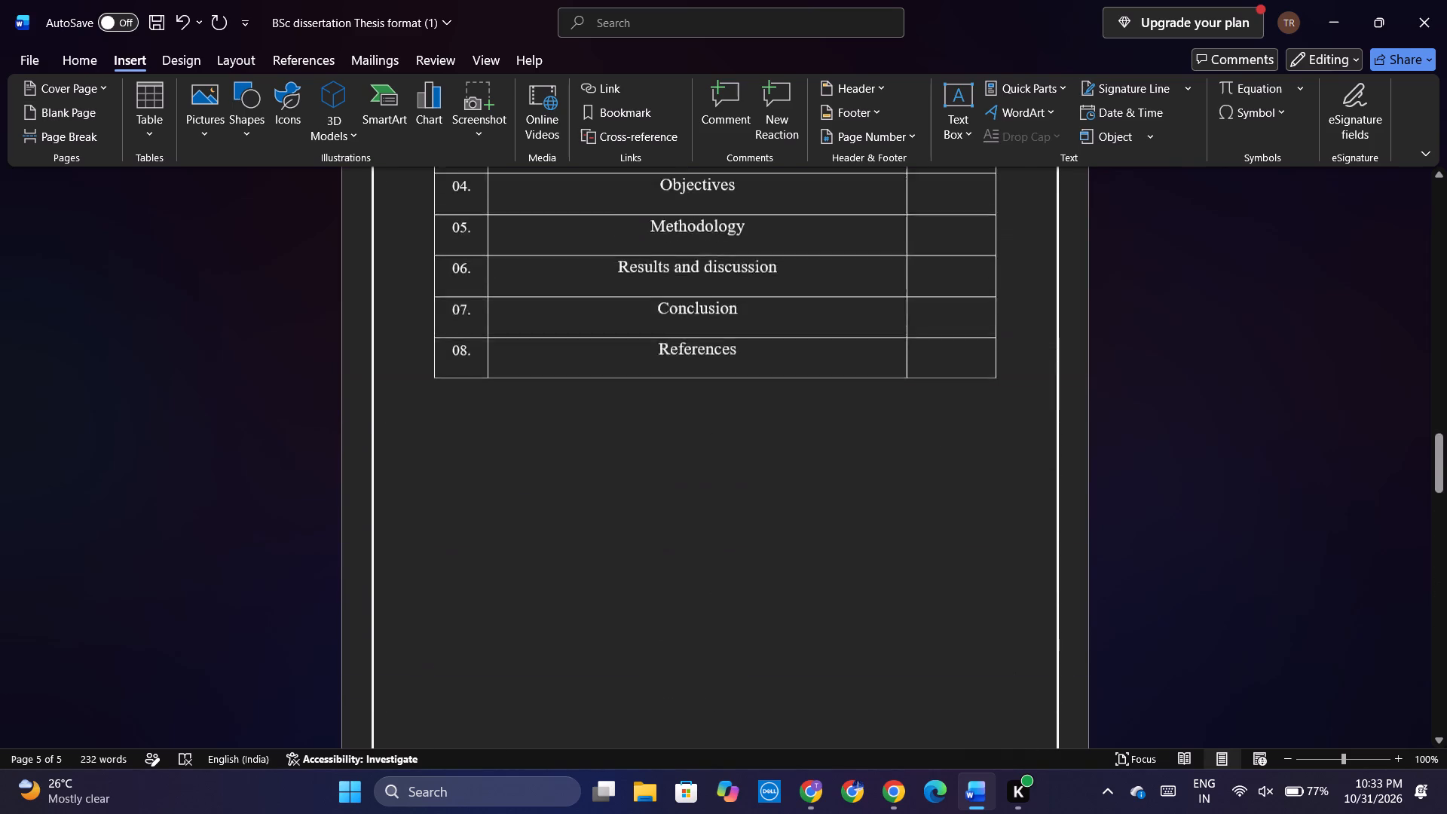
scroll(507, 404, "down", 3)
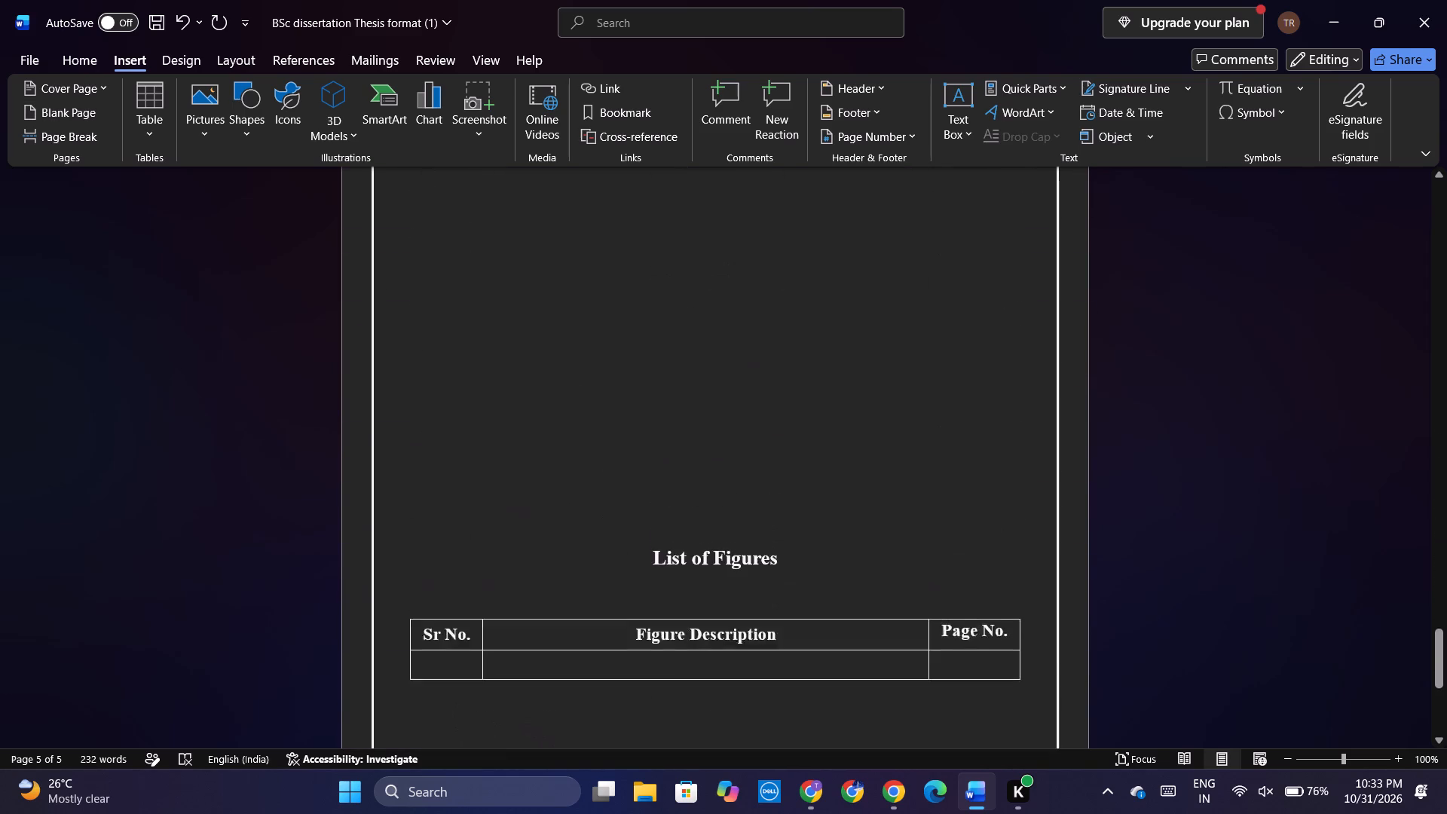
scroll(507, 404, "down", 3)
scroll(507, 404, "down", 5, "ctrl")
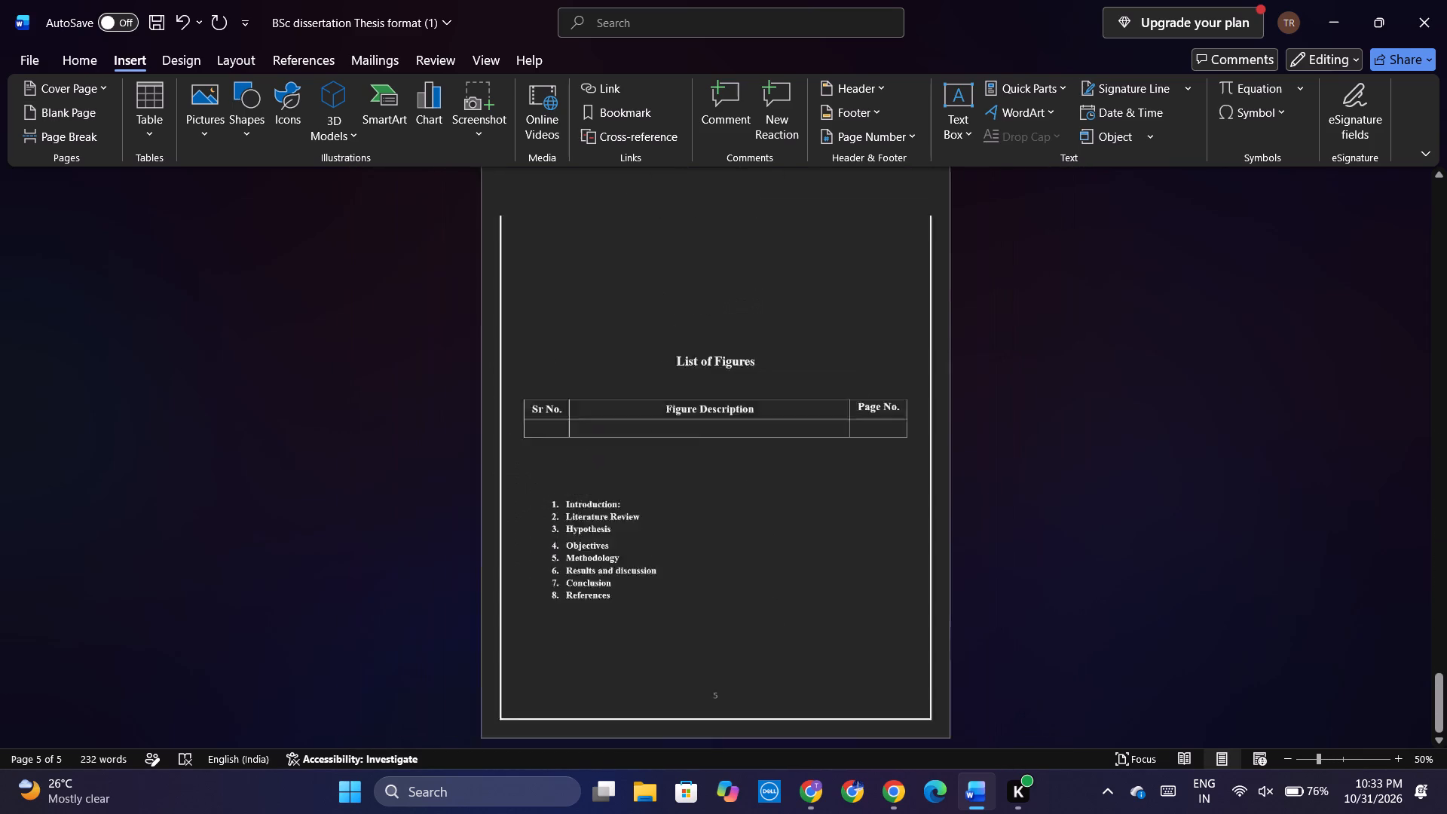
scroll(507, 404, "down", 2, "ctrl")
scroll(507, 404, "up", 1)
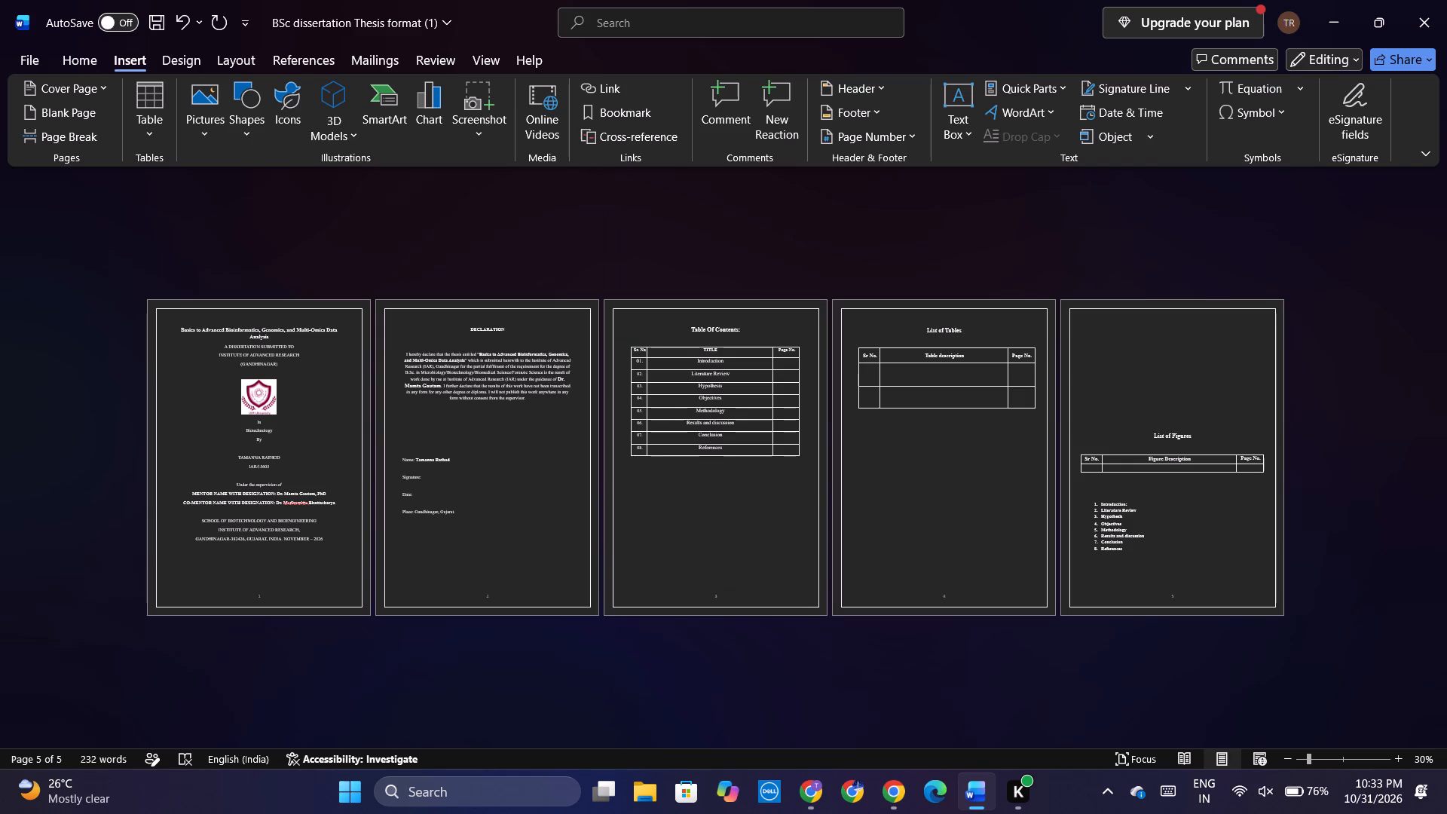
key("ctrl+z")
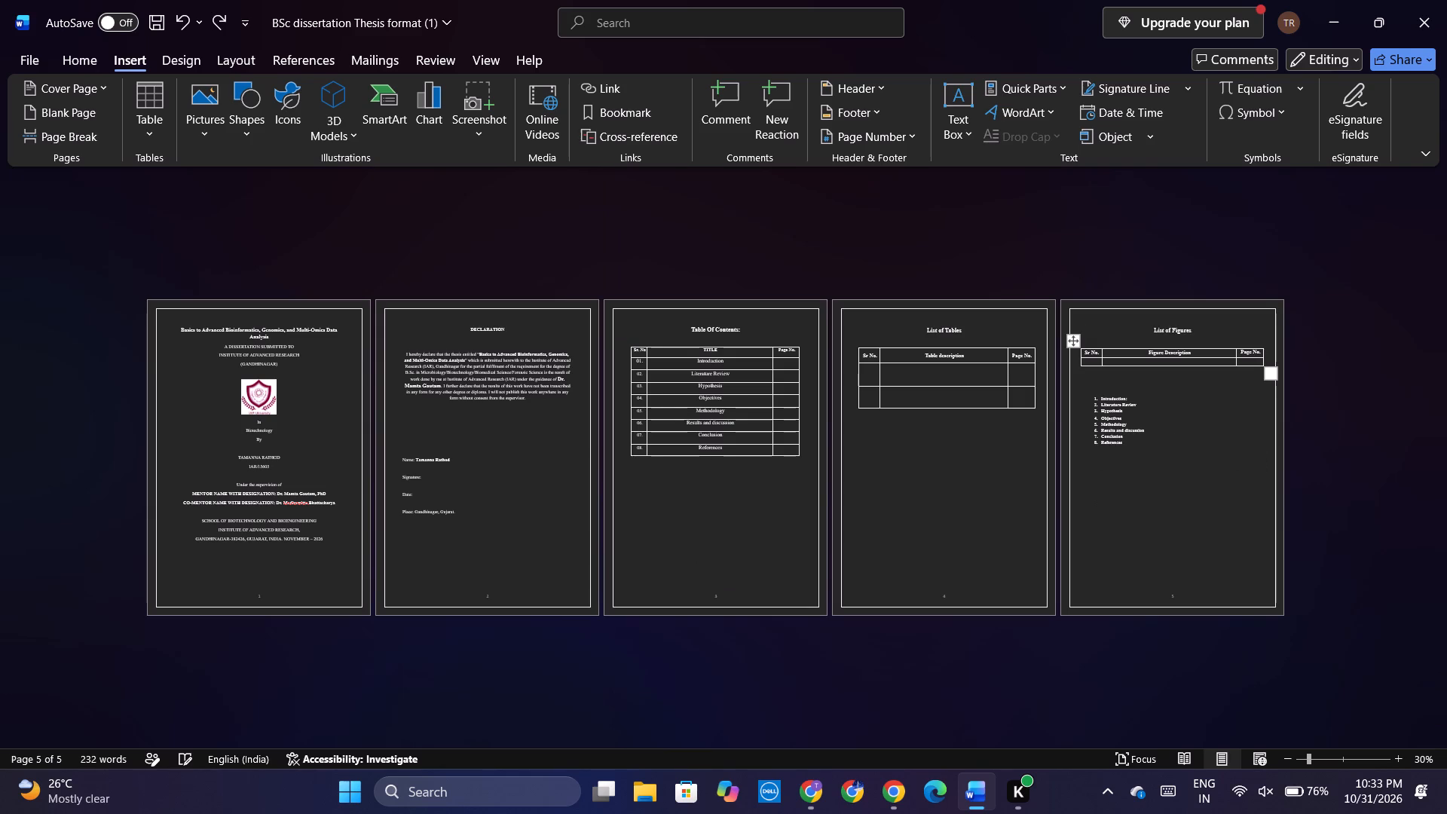
Insert a blank page at the end of the document, after the section list on the List of Figures page.
left_click(1155, 476)
left_click(77, 106)
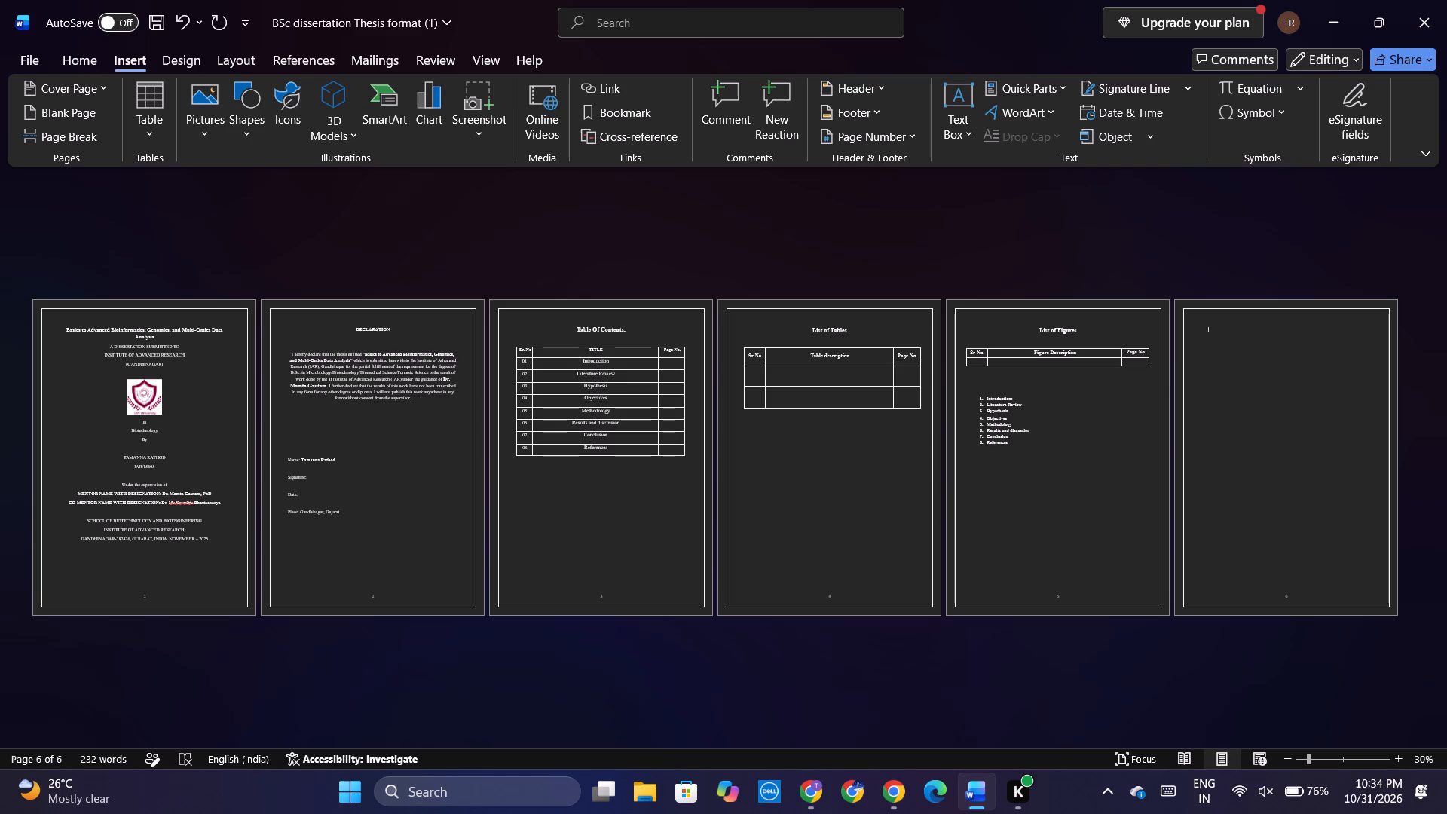
Add a centred, bold, 16 pt heading "Introduction" at the top of the blank last page, matching the earlier list page headings.
left_click(1060, 324)
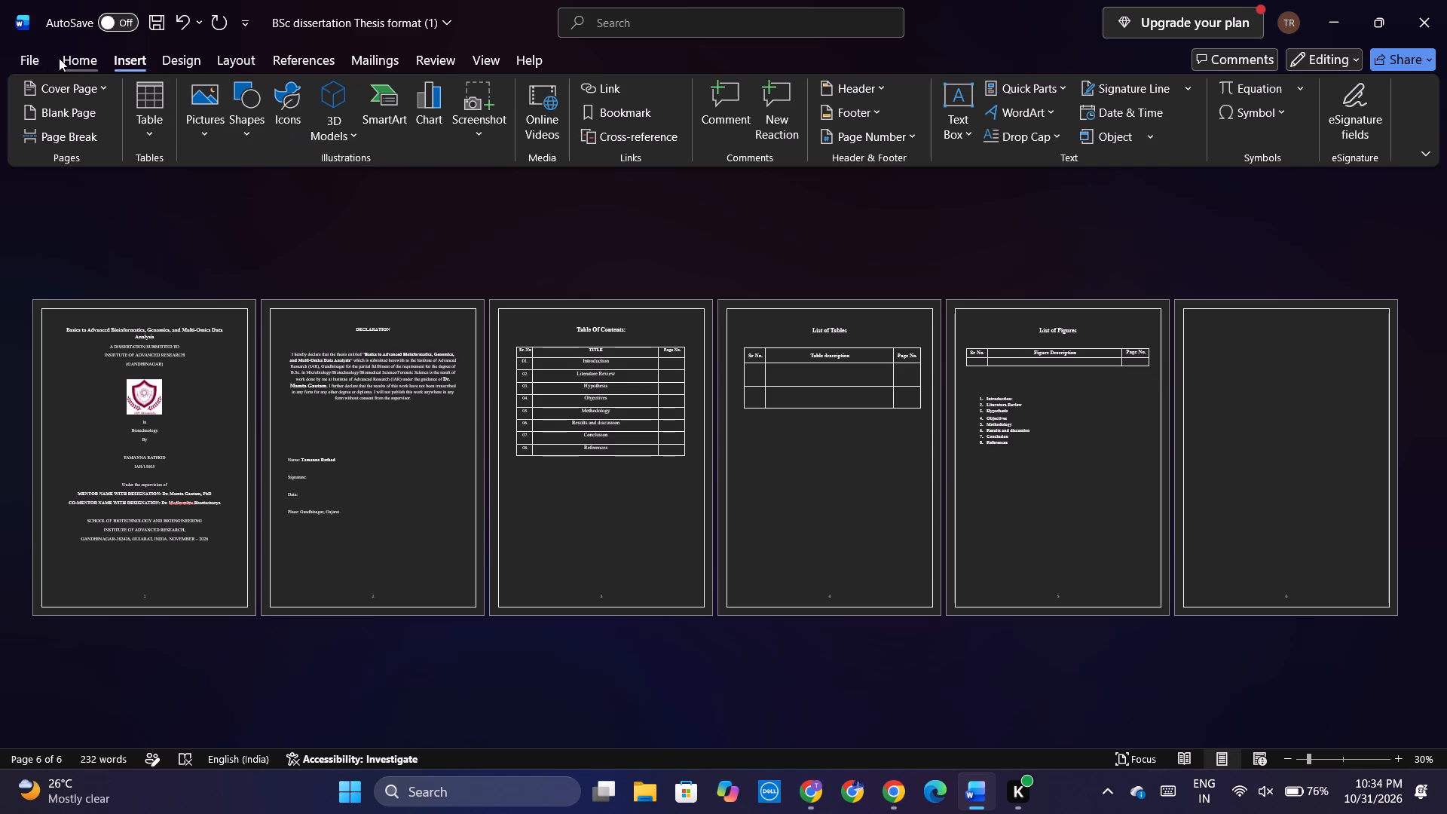
left_click(59, 58)
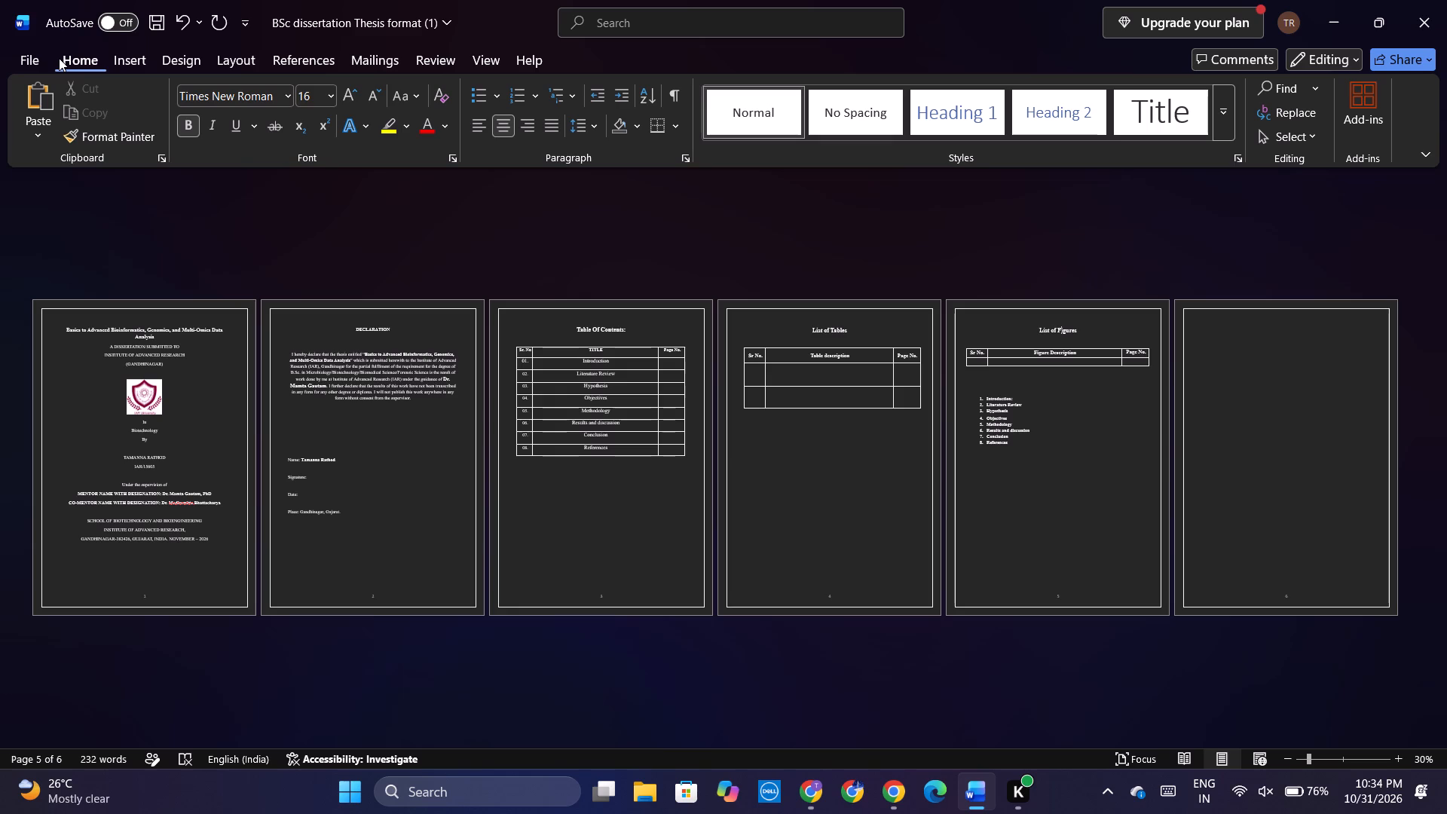
left_click(1249, 333)
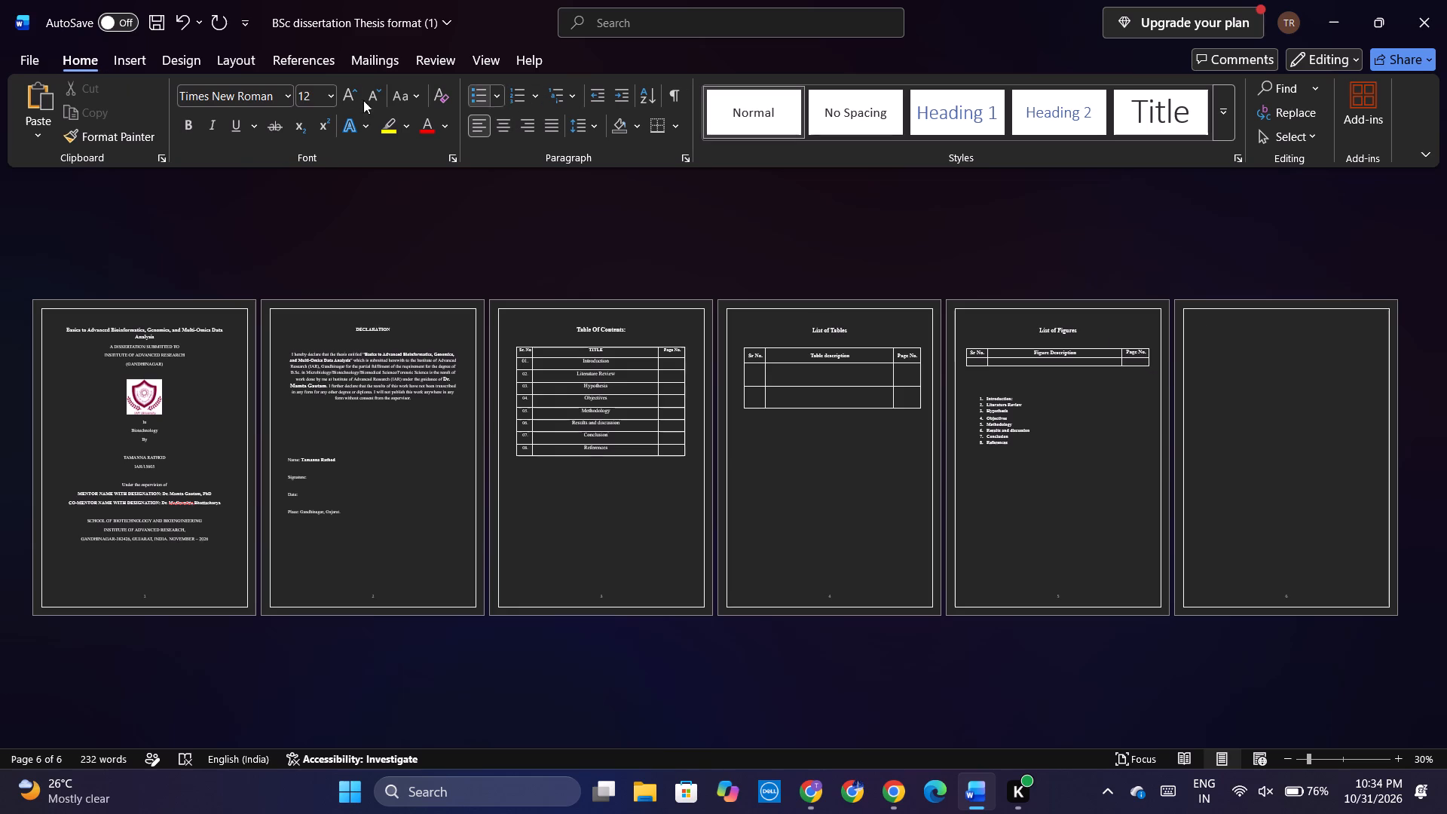
left_click(821, 337)
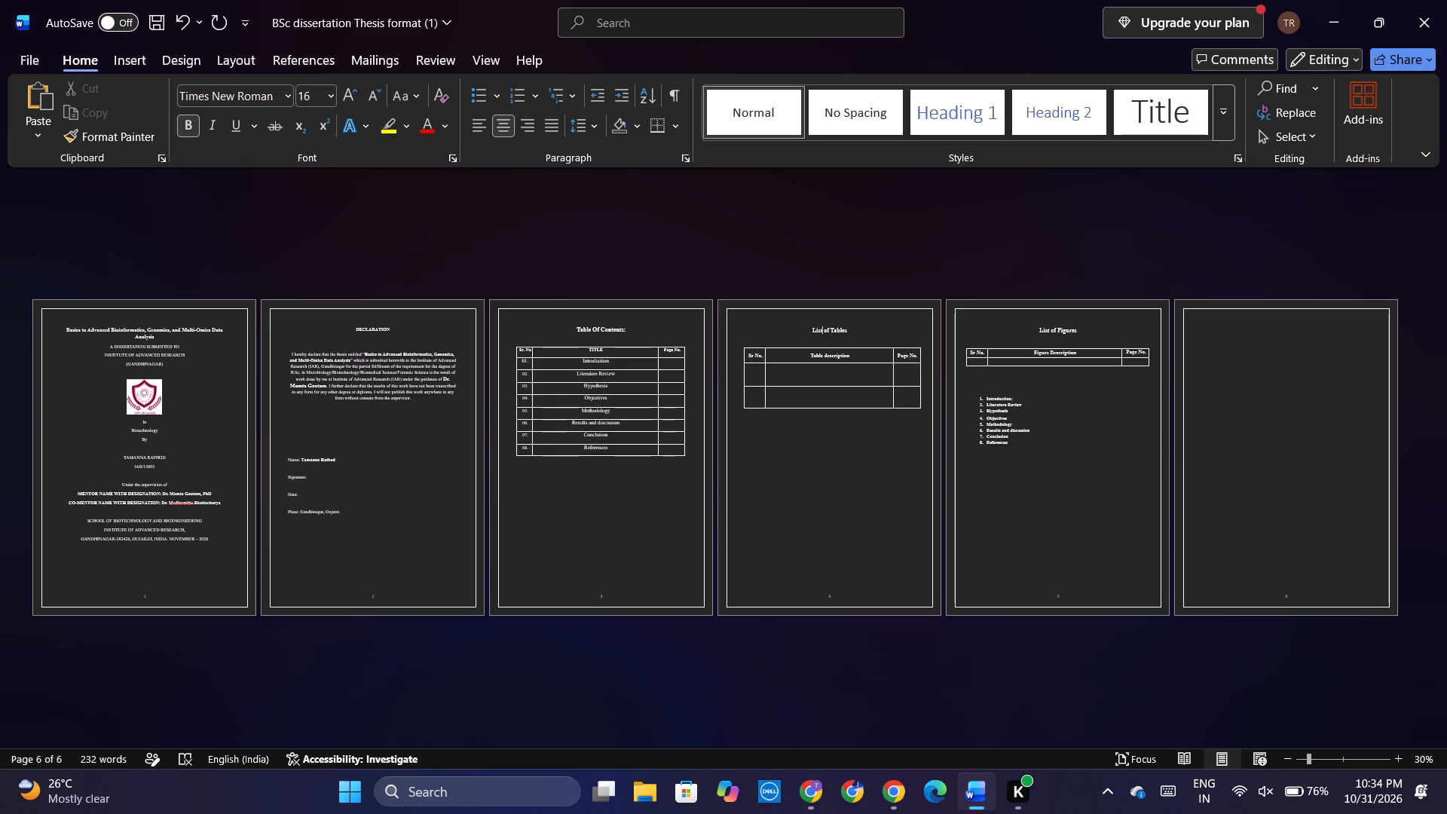
left_click(1237, 342)
double_click(349, 96)
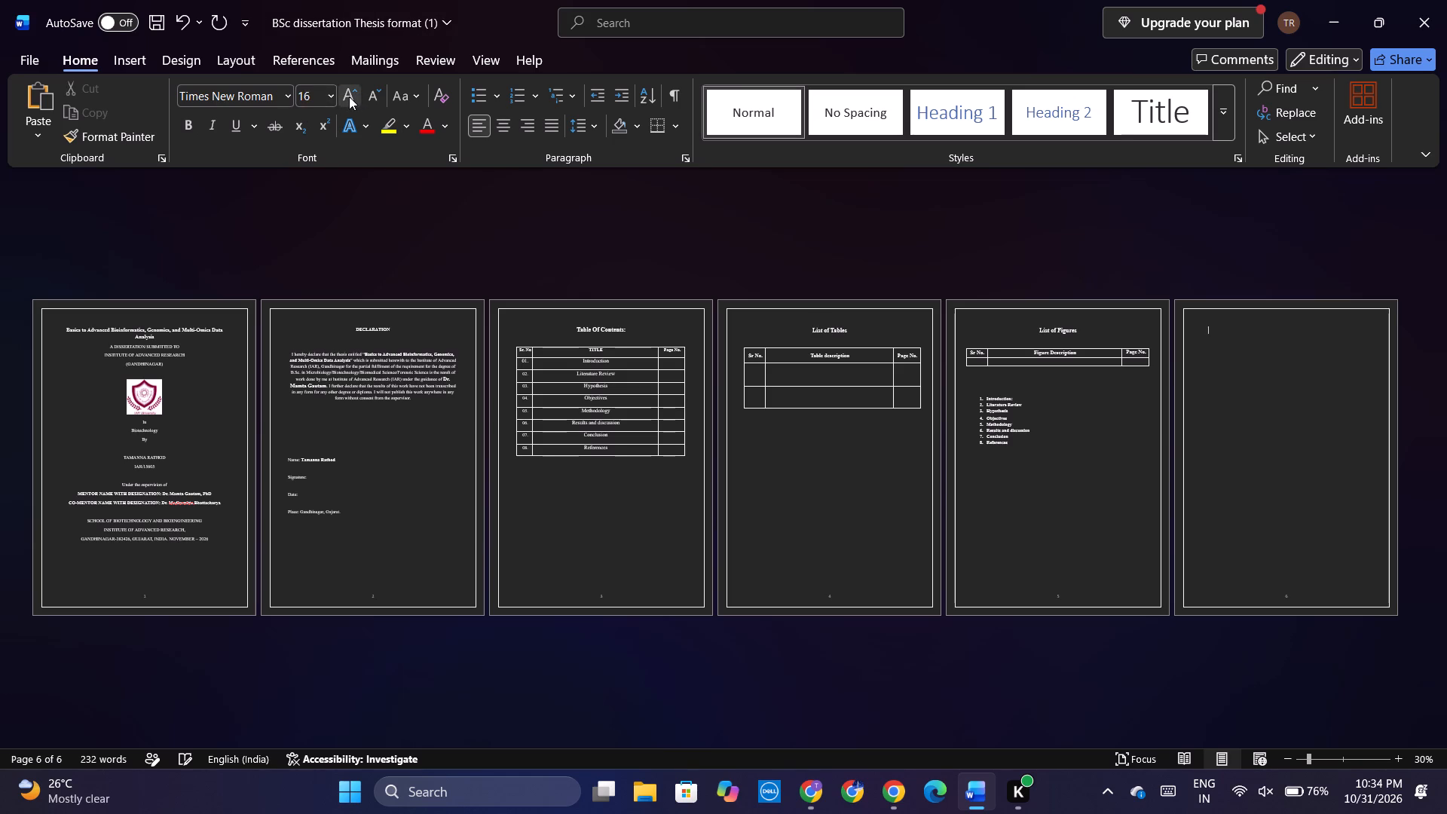
left_click(179, 119)
left_click(494, 136)
type("introduction")
key("space")
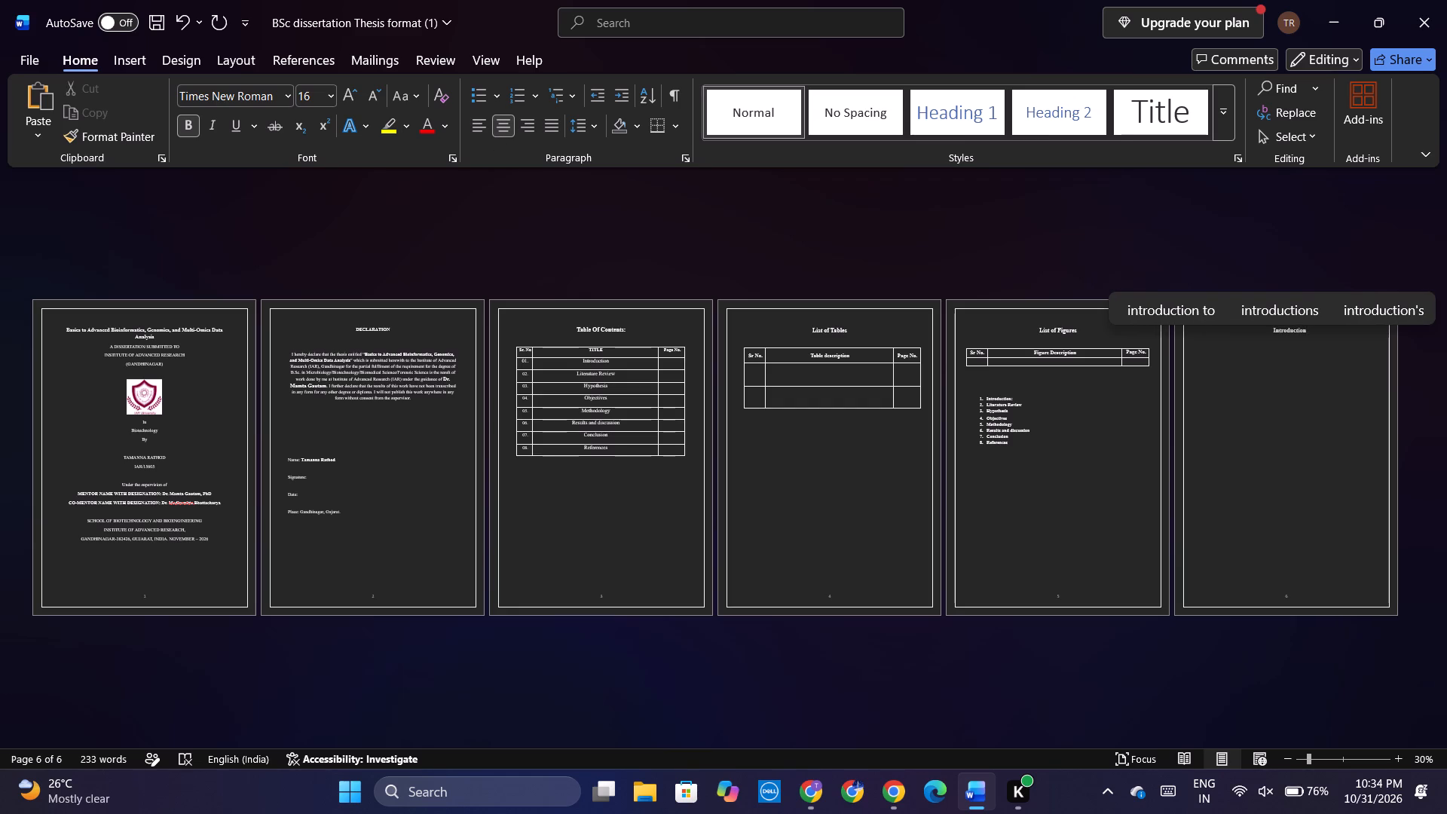
Start a new line below the Introduction heading with the font size set to 14 and bold turned off.
key("Return")
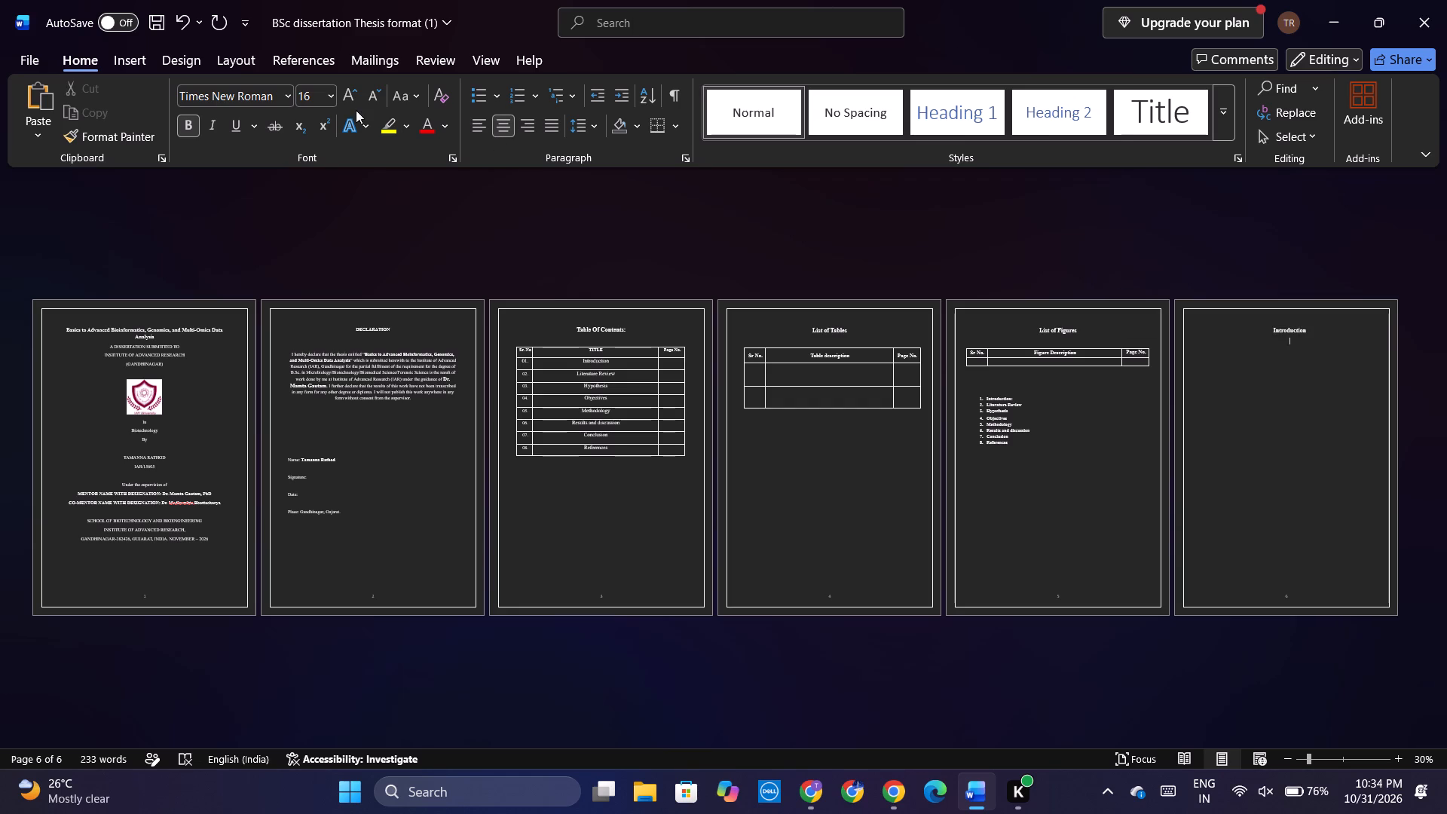